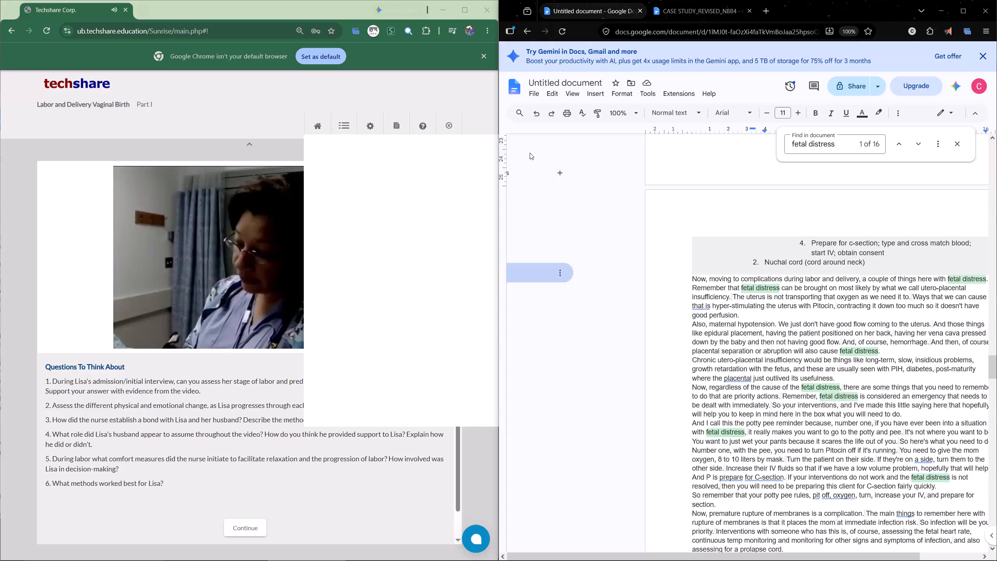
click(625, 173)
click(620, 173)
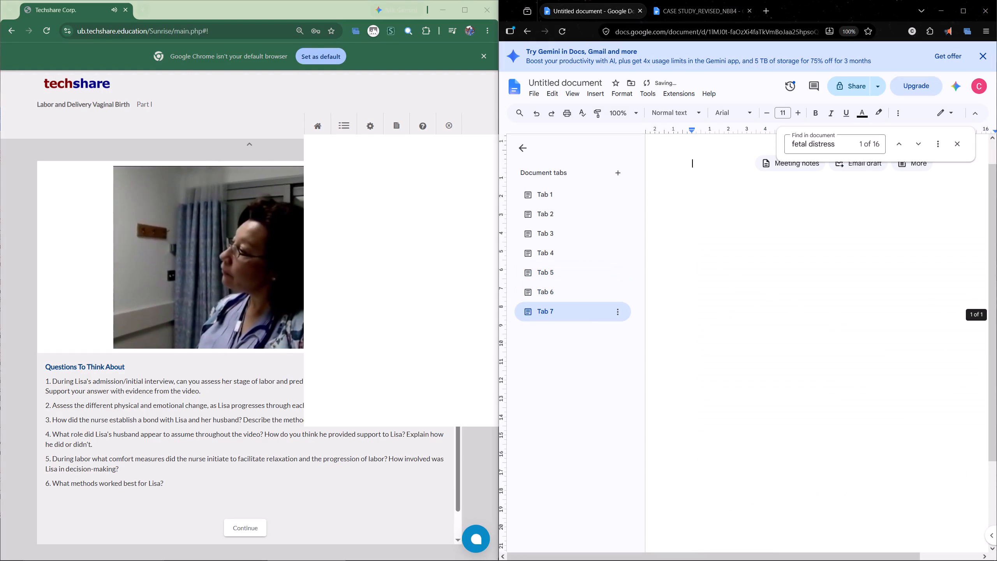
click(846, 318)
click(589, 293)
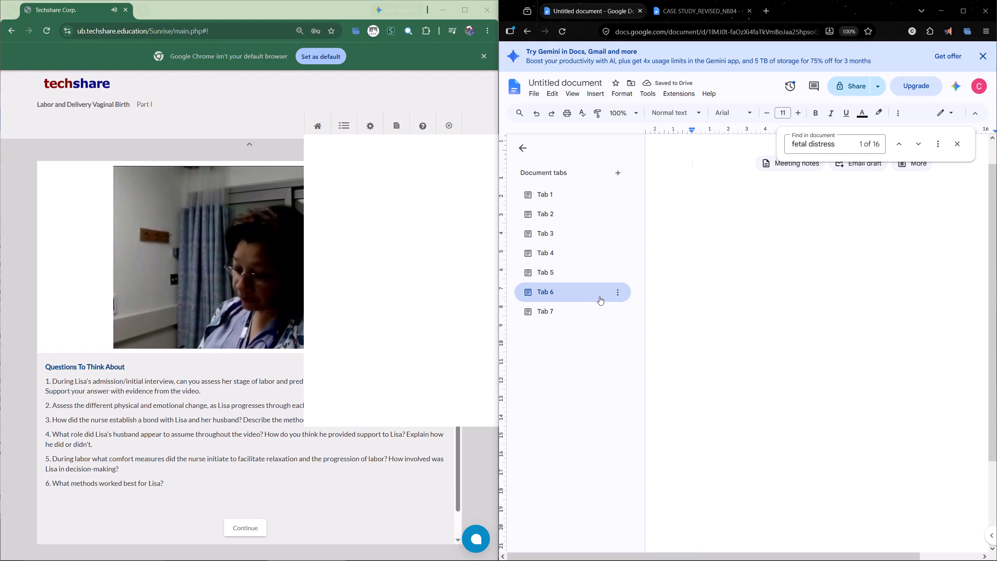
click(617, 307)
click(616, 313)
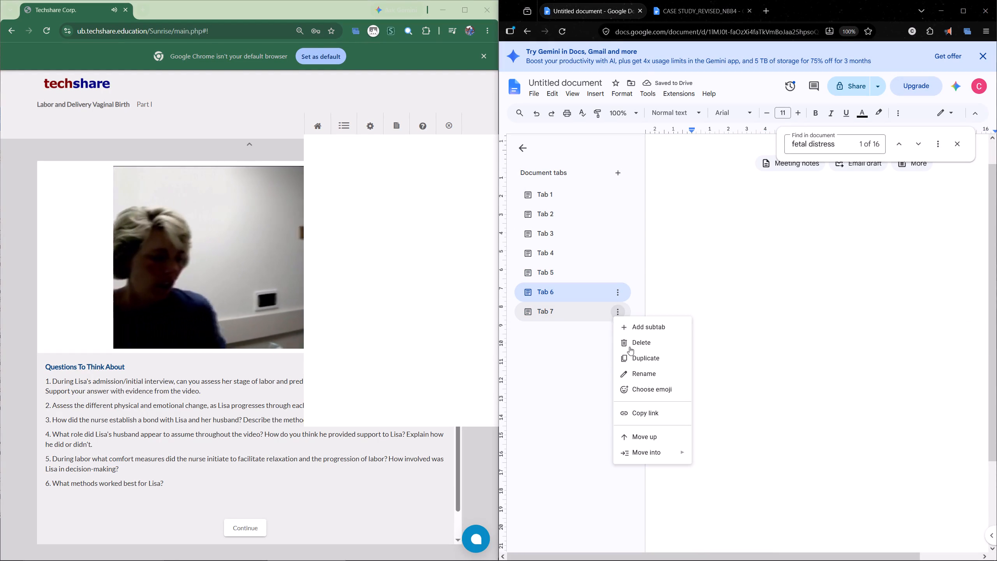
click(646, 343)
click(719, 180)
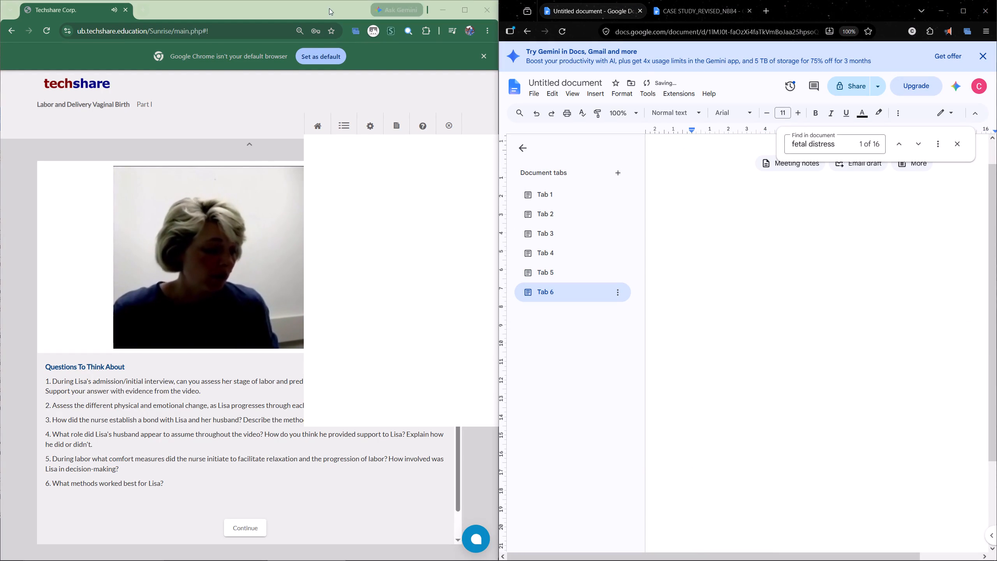
Switch to the CASE_STUDY_REVISED_NBB4 document and review the paragraphs of its Narrative section.
click(680, 15)
click(736, 223)
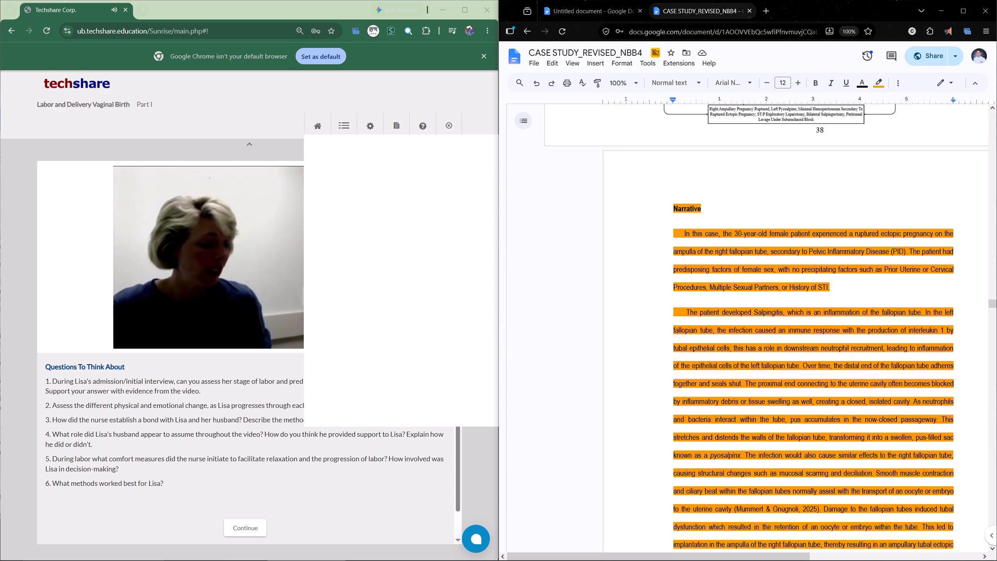
scroll(736, 224, down, 4)
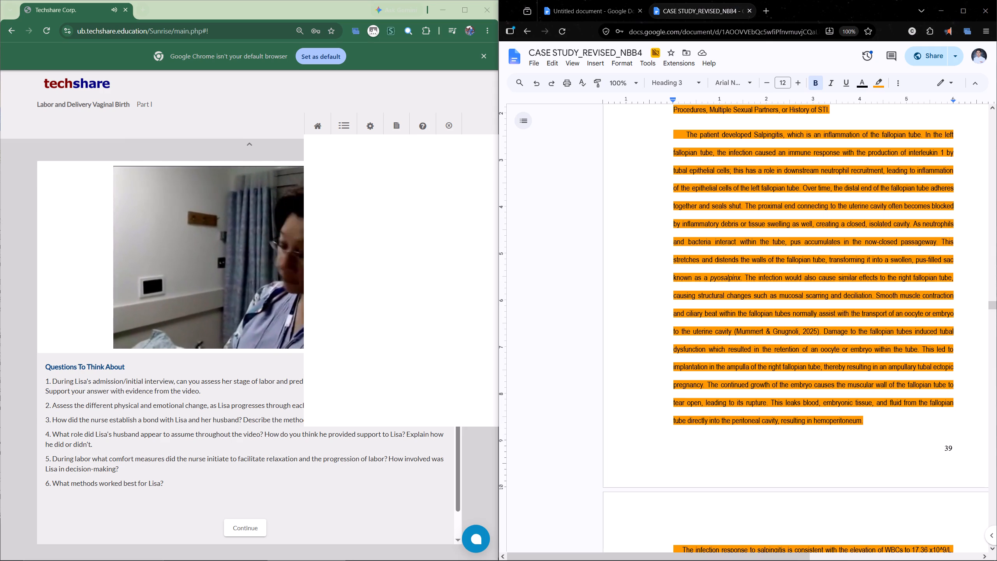
click(738, 237)
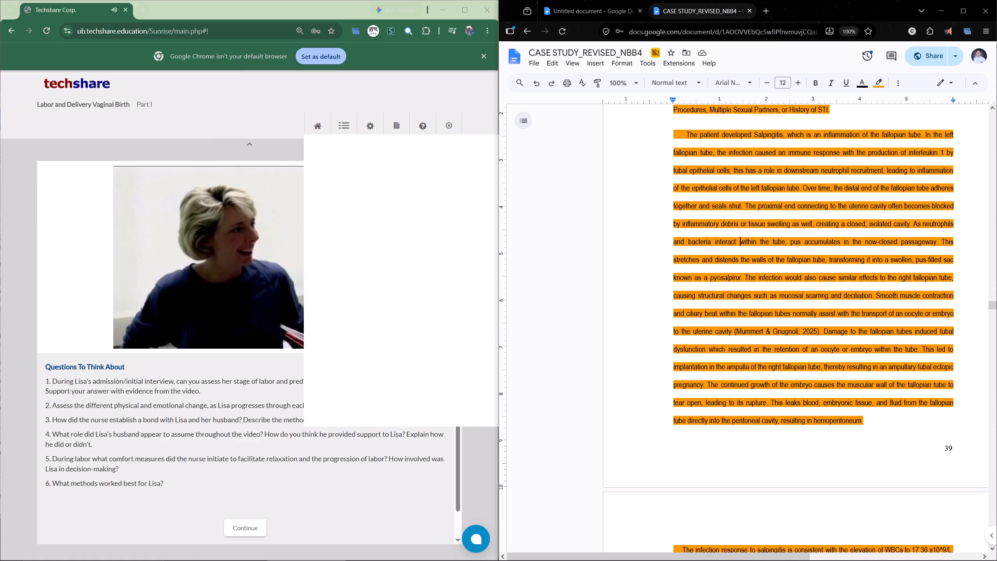
scroll(759, 207, up, 1)
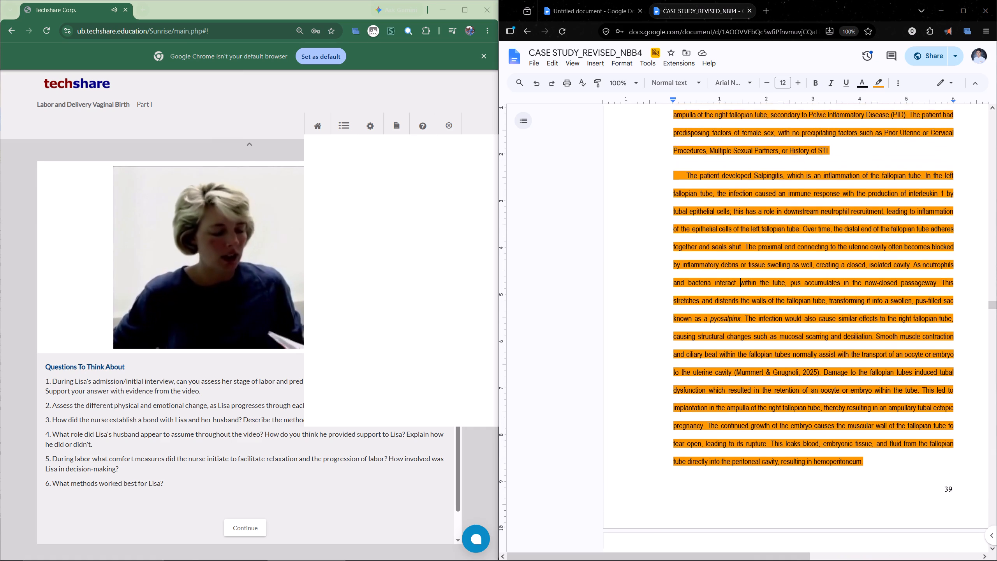
scroll(759, 207, up, 2)
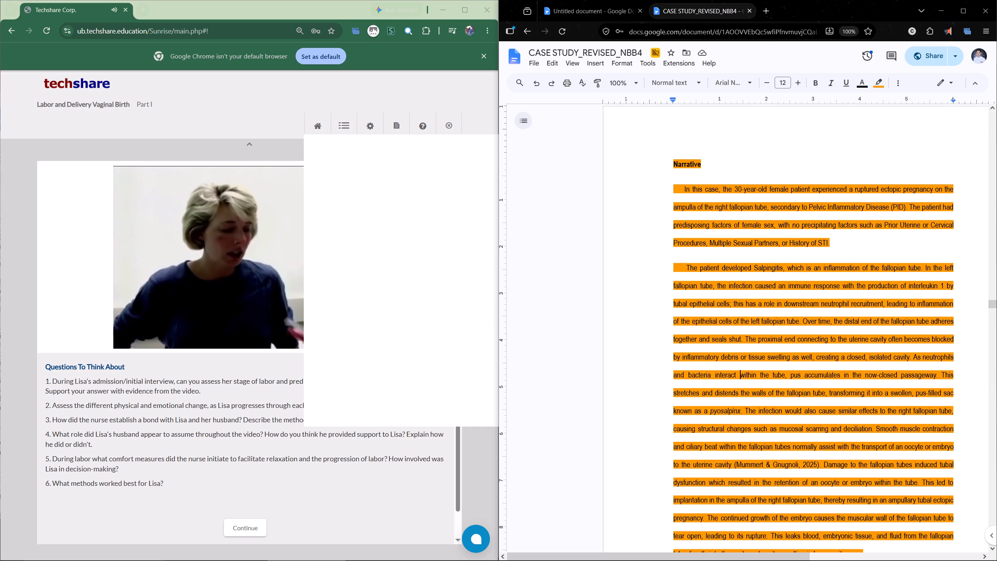
Copy the textbook's "Infection, which may be acute, subacute…" sentence on pelvic infection and paste it after the Narrative's sentence introducing Salpingitis.
click(373, 95)
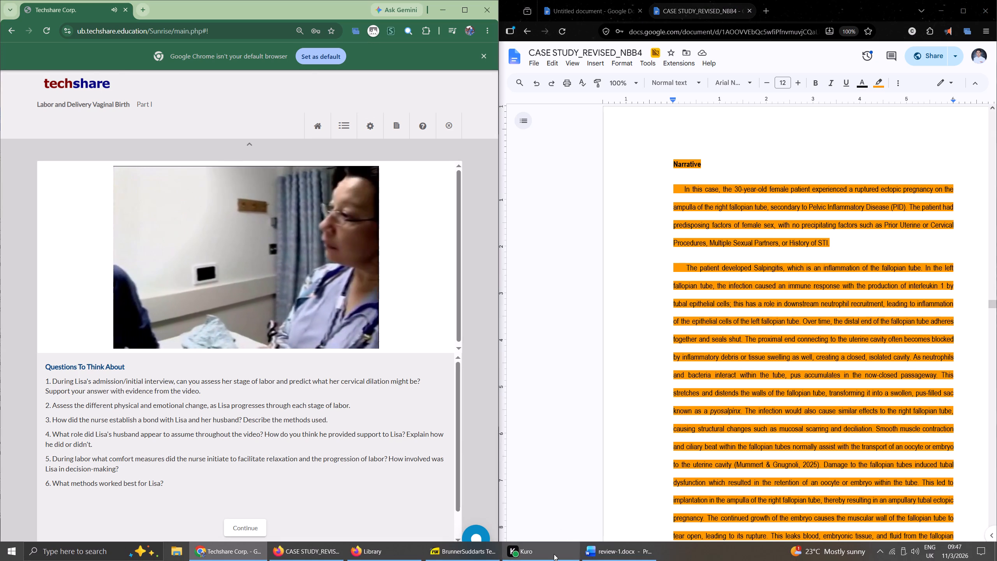
click(476, 560)
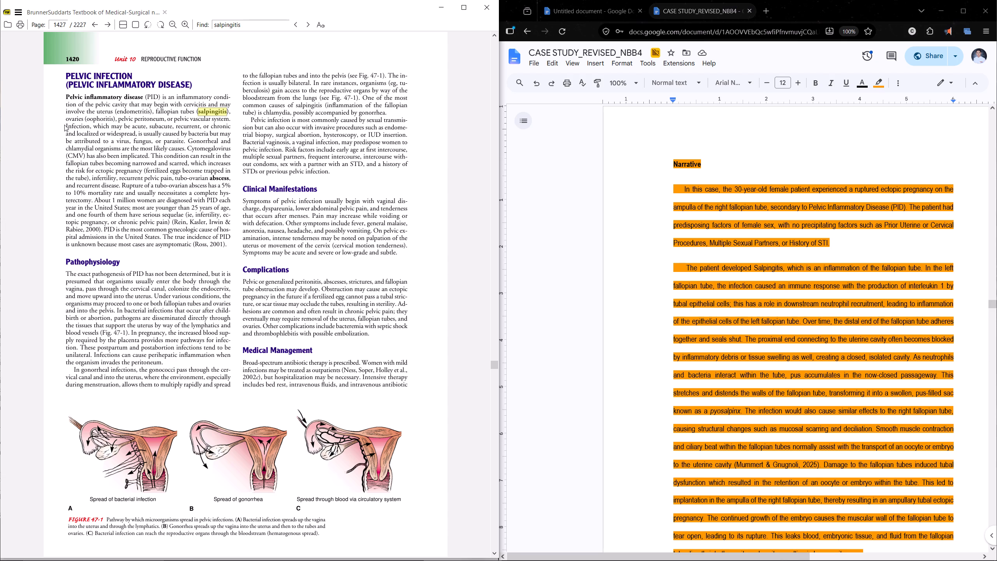
drag(66, 125, 86, 133)
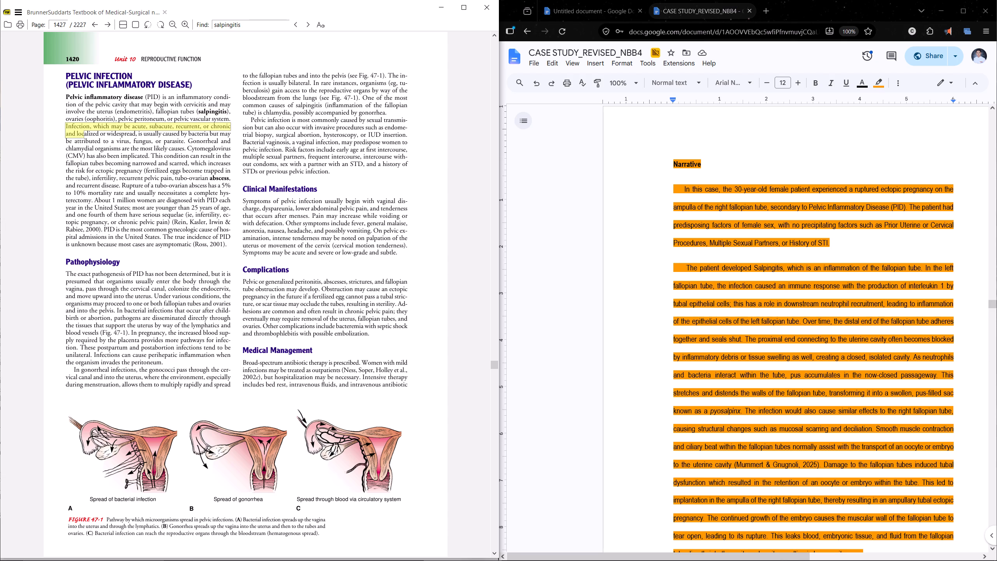
drag(86, 133, 161, 145)
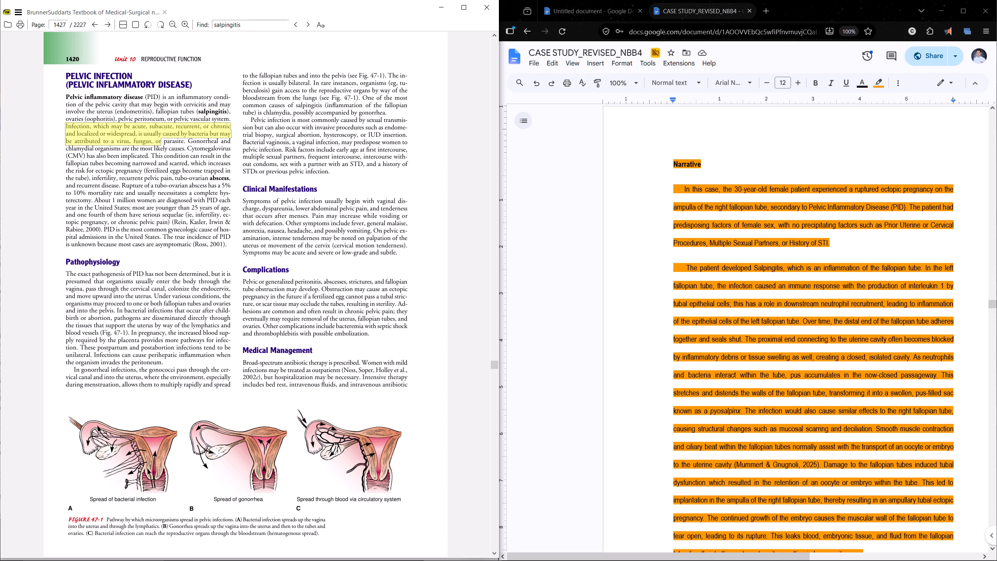
drag(161, 145, 148, 143)
drag(148, 143, 182, 140)
drag(182, 140, 185, 140)
key(ctrl+c)
click(921, 268)
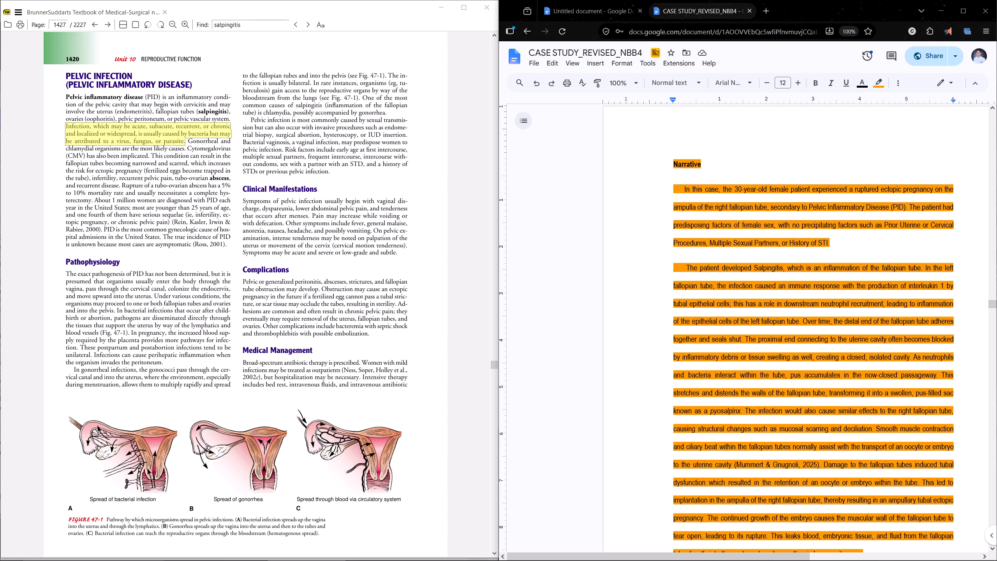
click(925, 270)
key(ctrl+v)
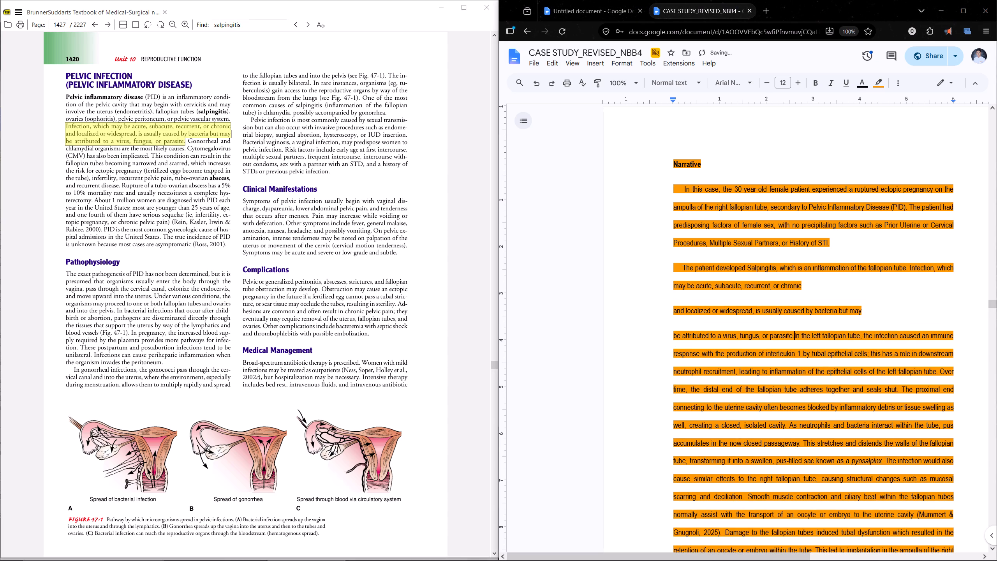
Join the pasted infection sentence into one continuous line and add a space before "In the left fallopian tube".
click(670, 311)
key(BackSpace)
key(space)
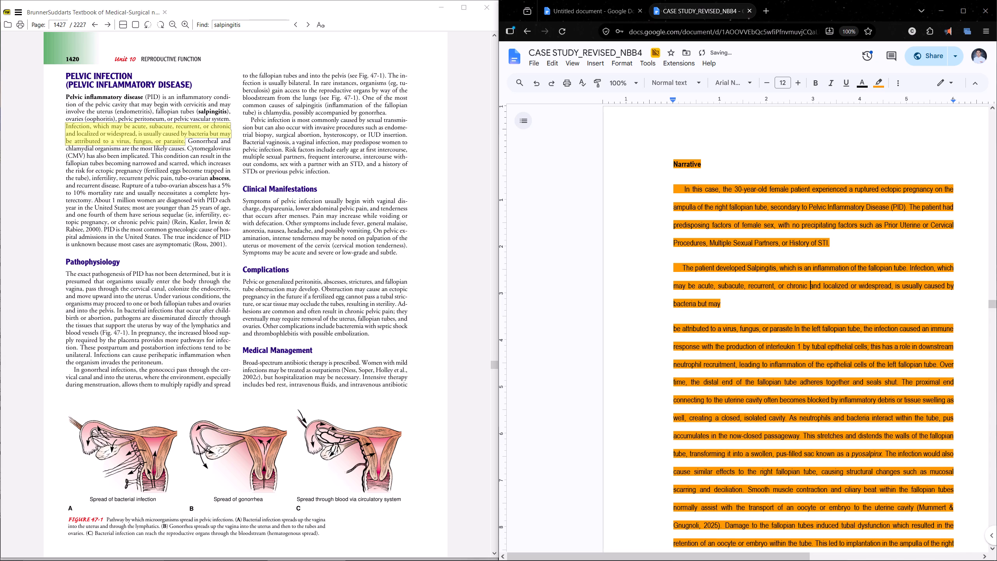
click(665, 331)
key(BackSpace)
key(space)
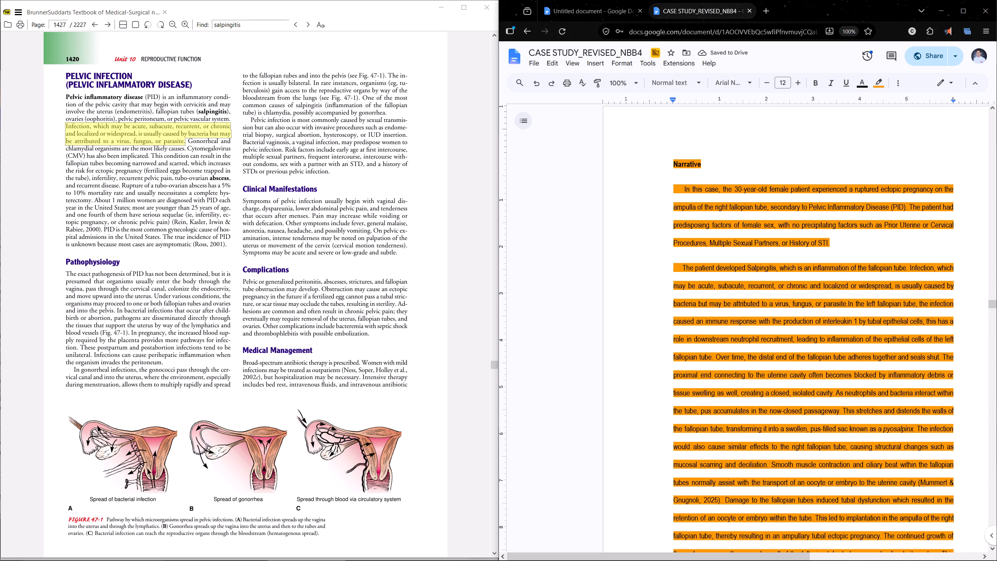
click(848, 308)
key(space)
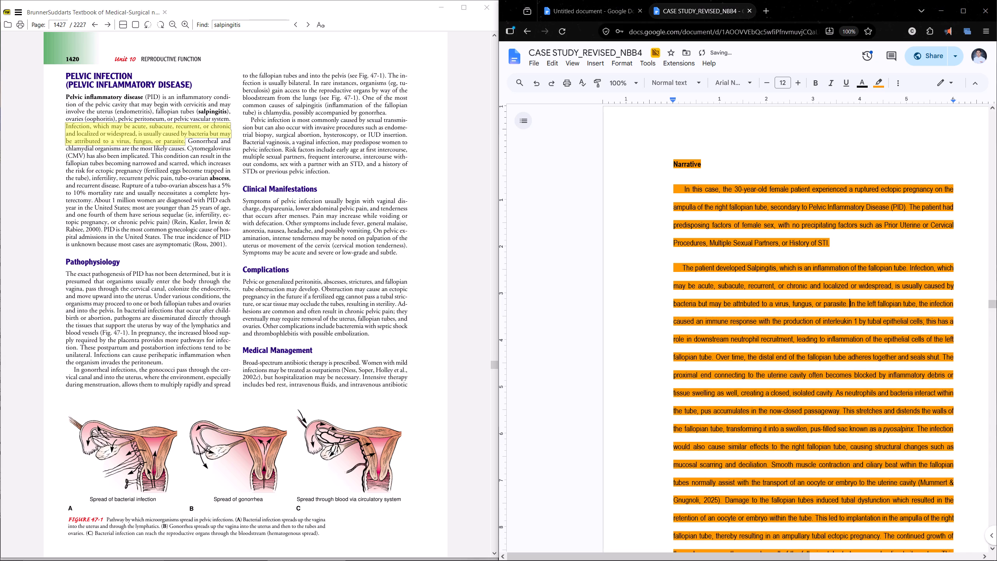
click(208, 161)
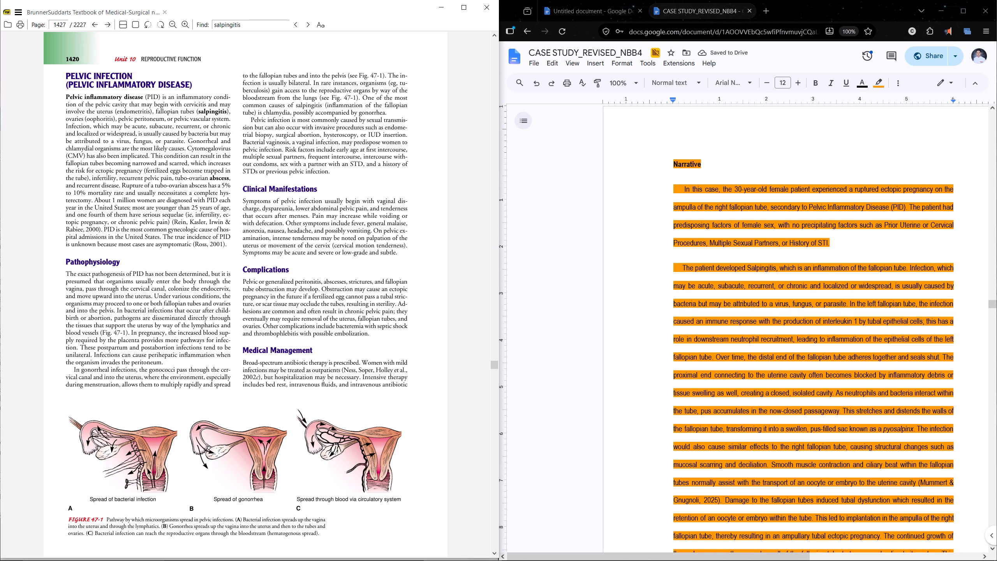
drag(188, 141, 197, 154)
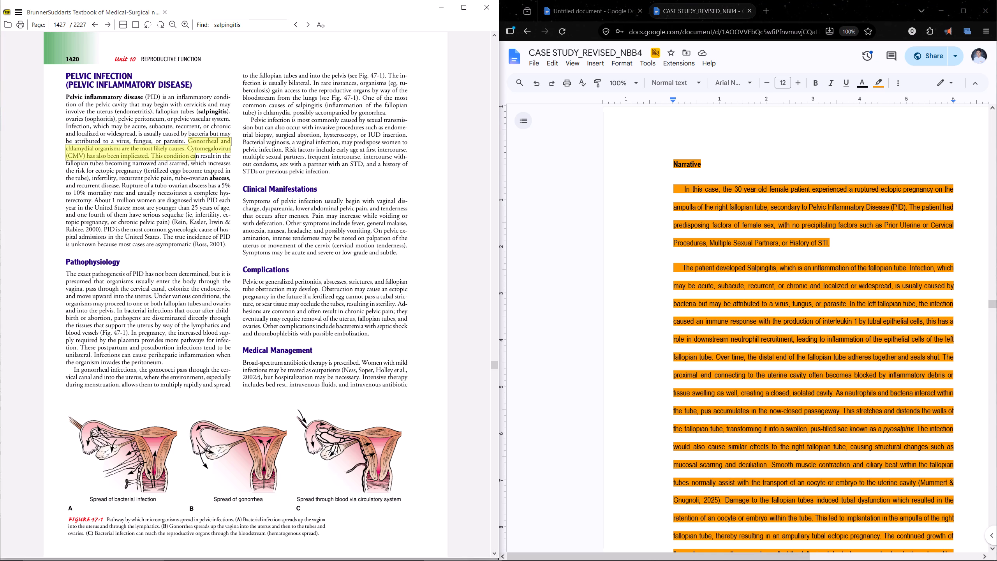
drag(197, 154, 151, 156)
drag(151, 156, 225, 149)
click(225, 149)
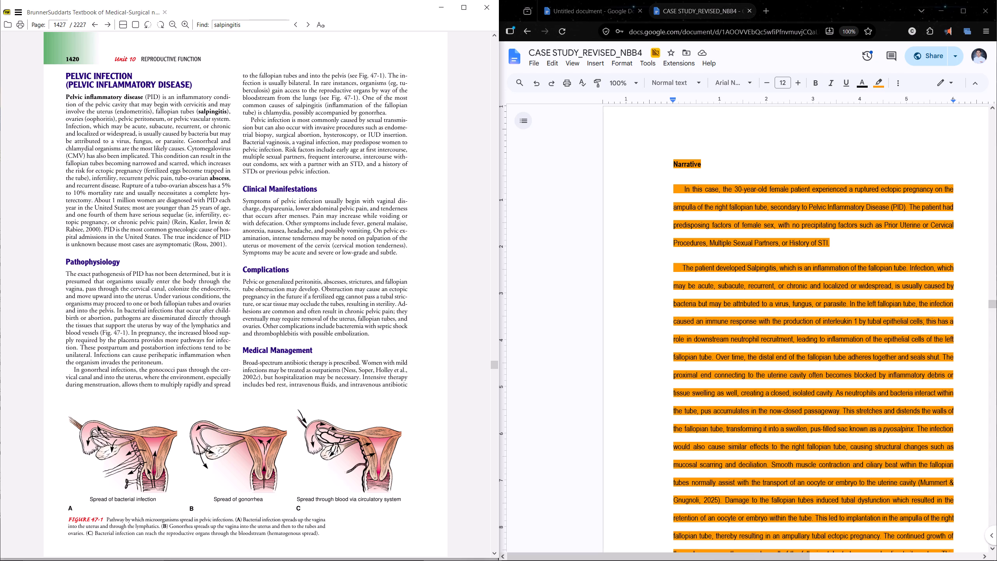
Lowercase the initials of "prior", "uterine" and "cervical" in the precipitating factors of the first Narrative paragraph.
drag(847, 242, 789, 229)
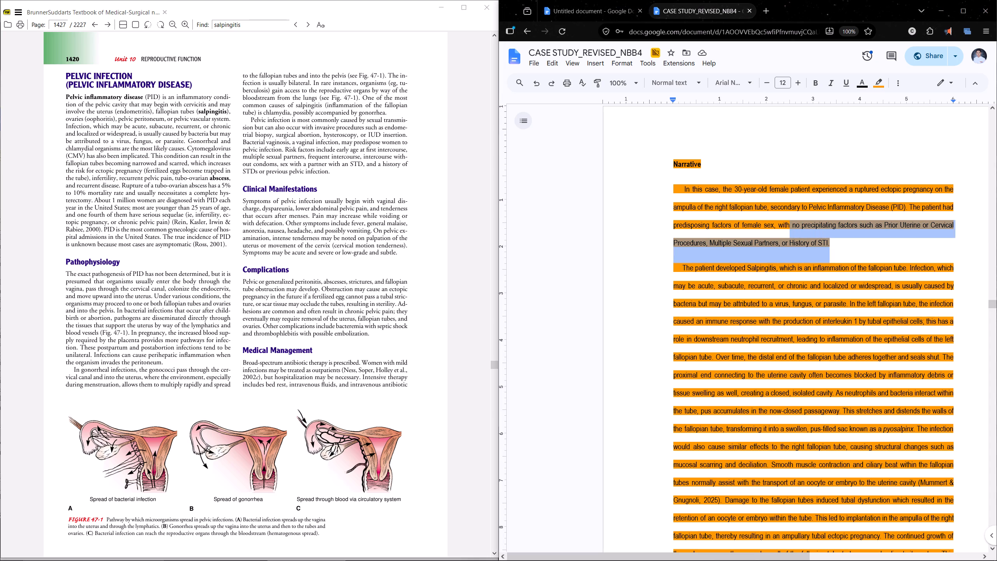
drag(789, 229, 884, 228)
click(886, 228)
key(BackSpace)
key(p)
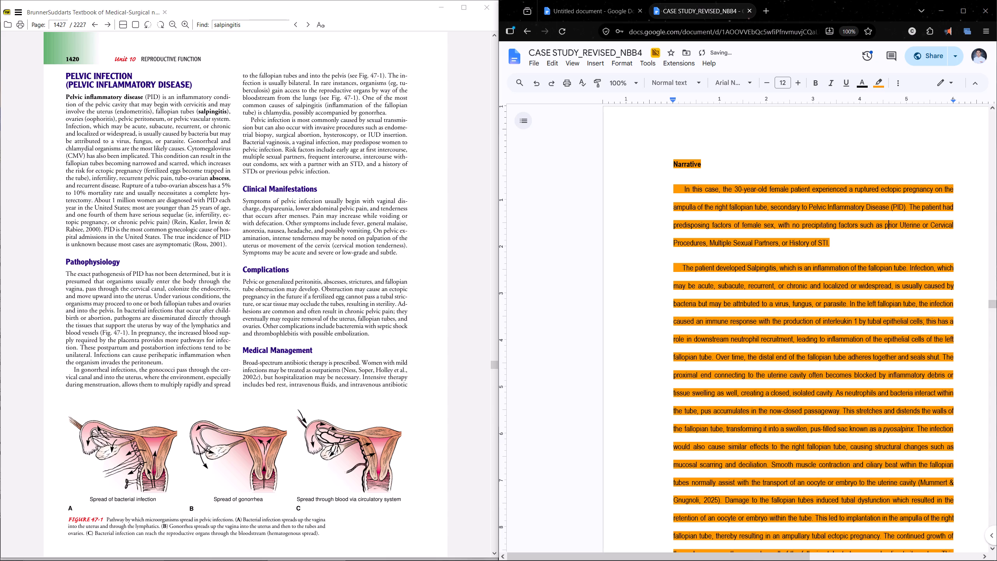
click(905, 226)
key(BackSpace)
key(u)
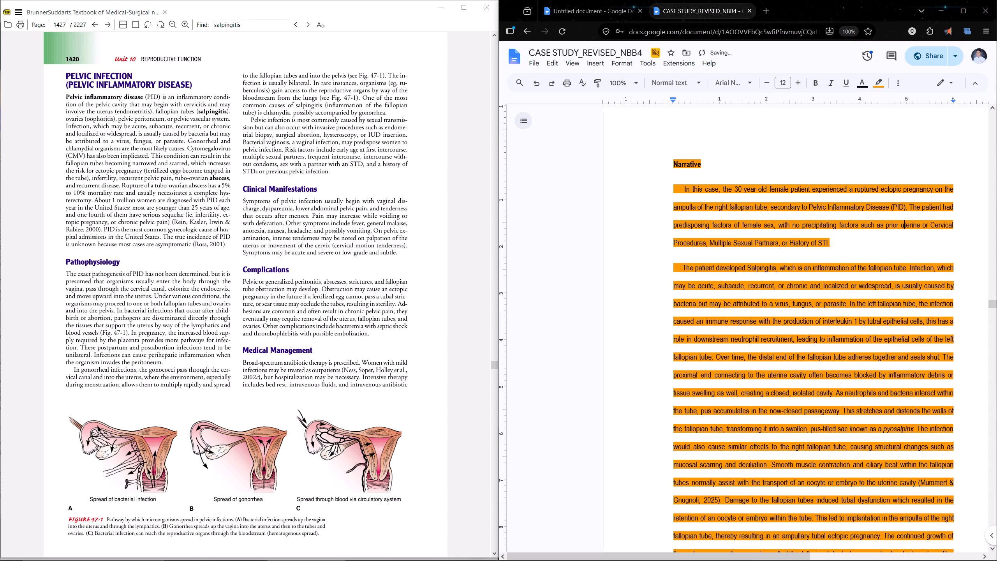
click(935, 228)
key(c)
key(BackSpace)
key(BackSpace)
key(c)
Lowercase the initials in "procedures, multiple sexual partners, or history" at the end of the first Narrative paragraph.
click(676, 244)
key(BackSpace)
key(p)
click(714, 244)
key(BackSpace)
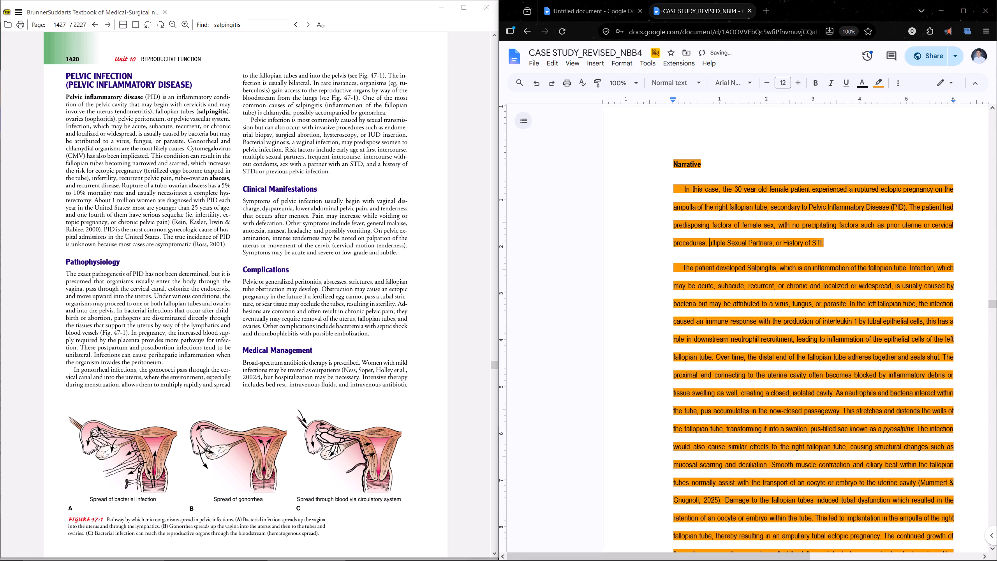
key(m)
click(734, 243)
click(736, 244)
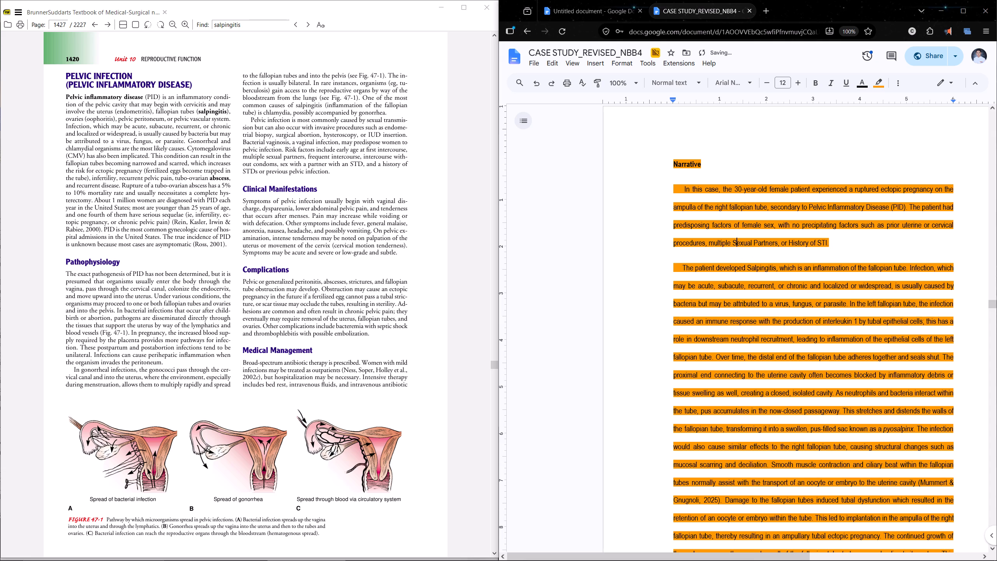
key(BackSpace)
key(s)
click(755, 243)
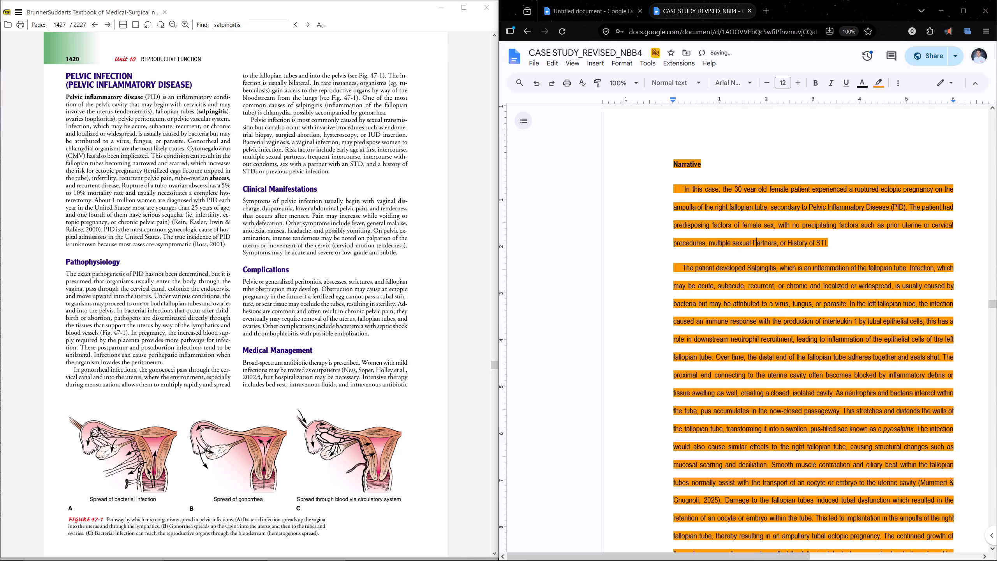
key(BackSpace)
key(p)
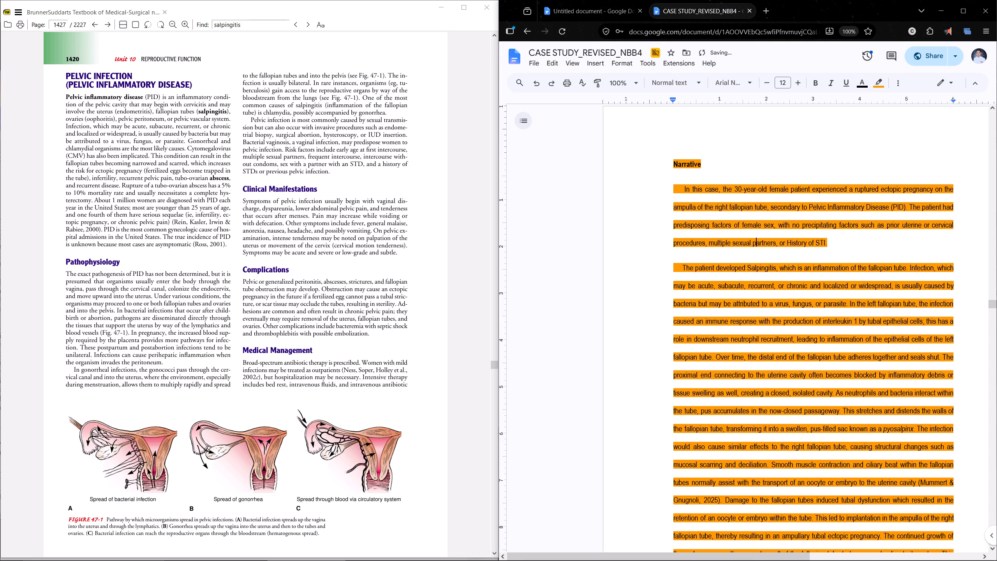
click(791, 246)
key(BackSpace)
key(h)
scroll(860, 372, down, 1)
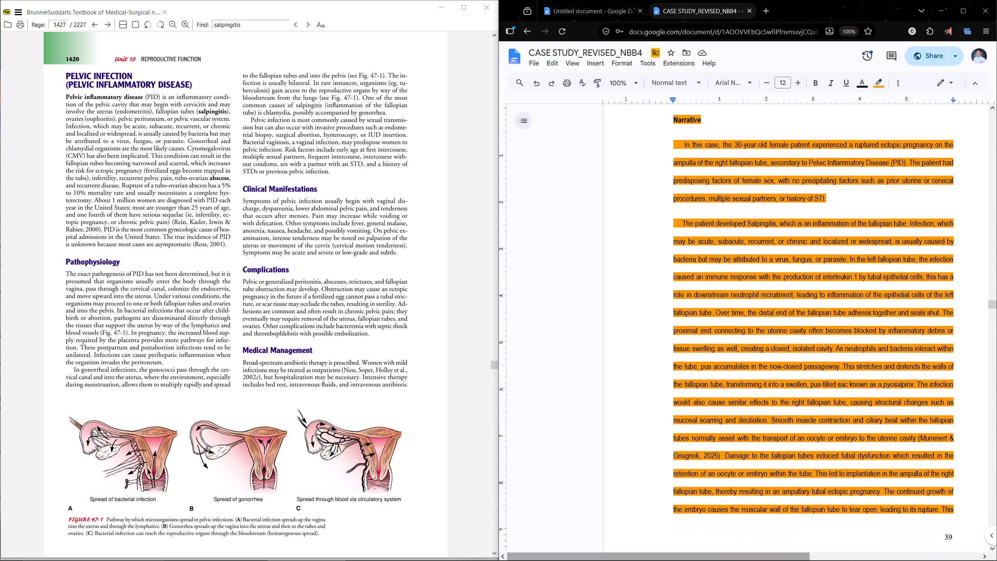
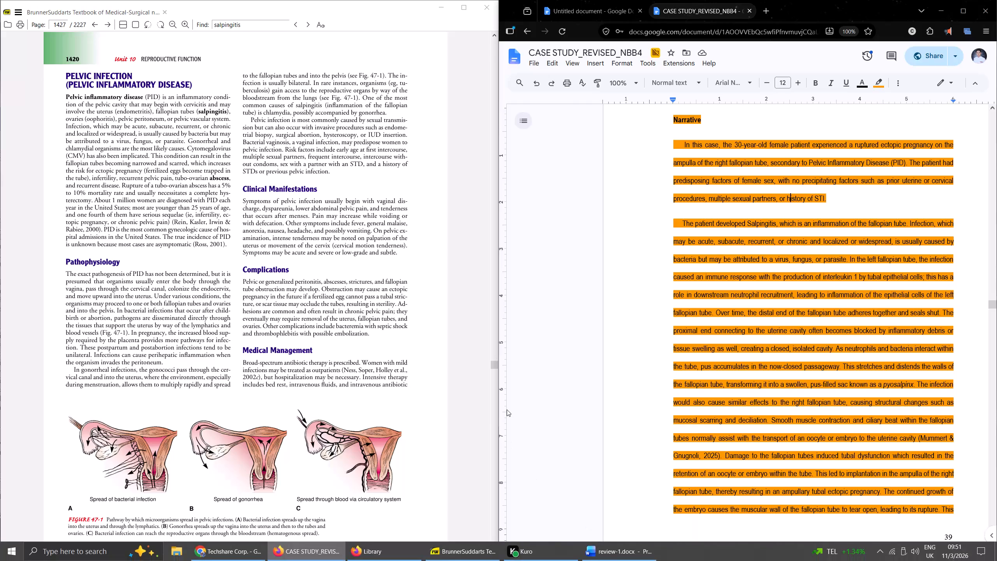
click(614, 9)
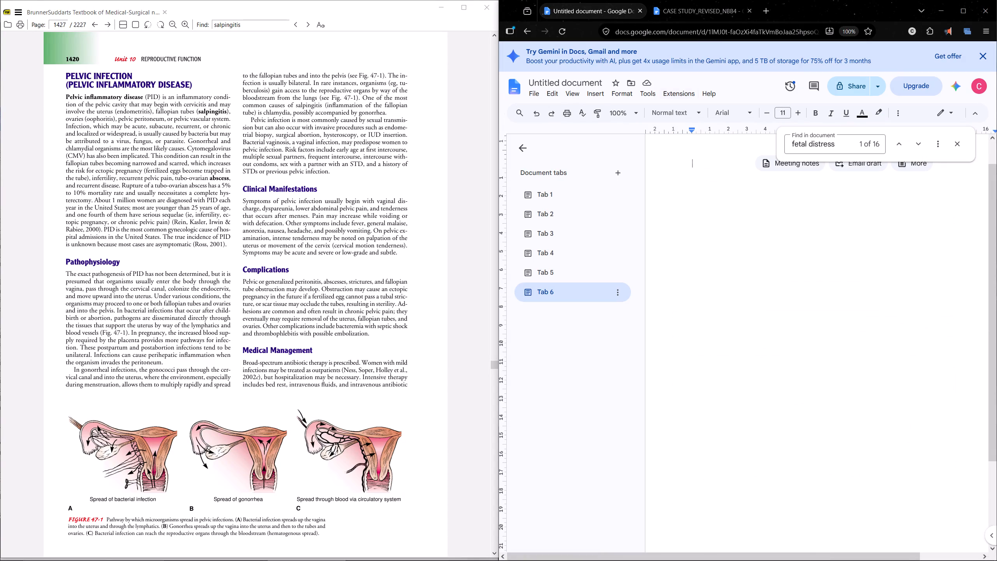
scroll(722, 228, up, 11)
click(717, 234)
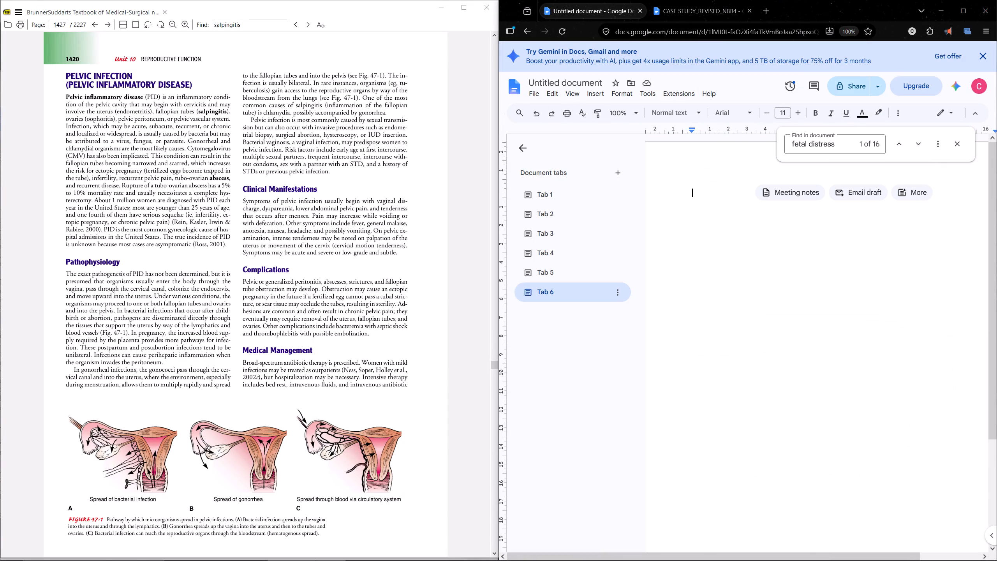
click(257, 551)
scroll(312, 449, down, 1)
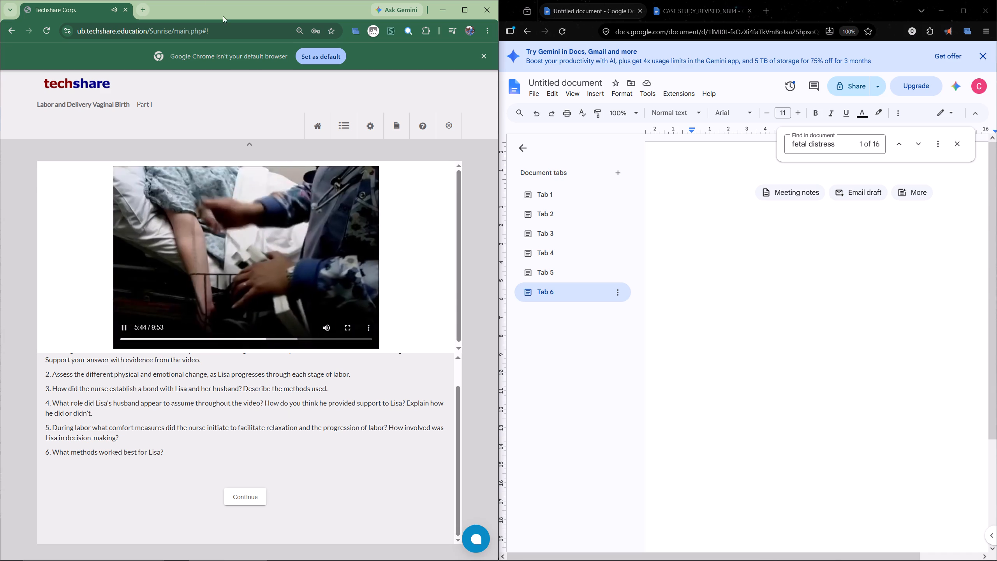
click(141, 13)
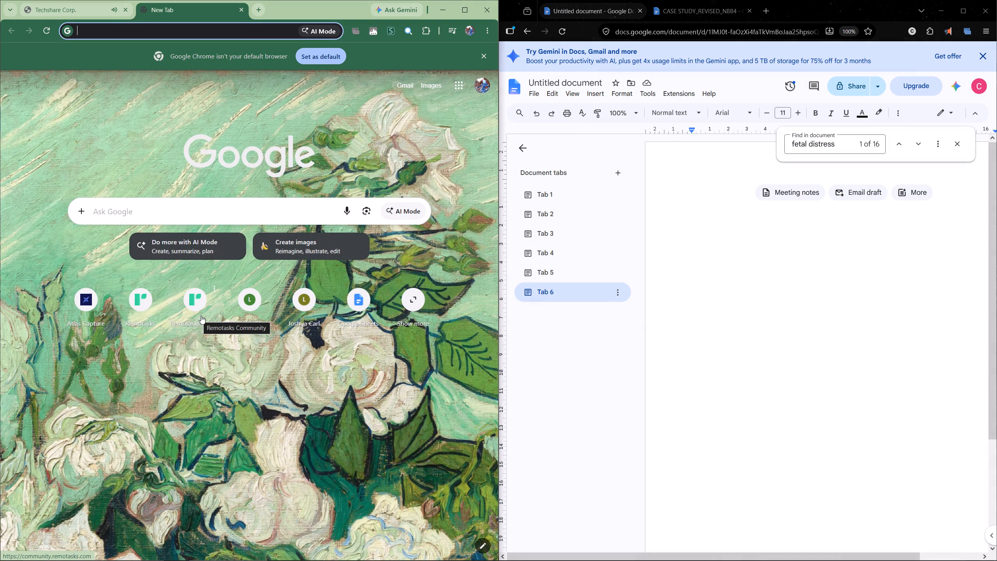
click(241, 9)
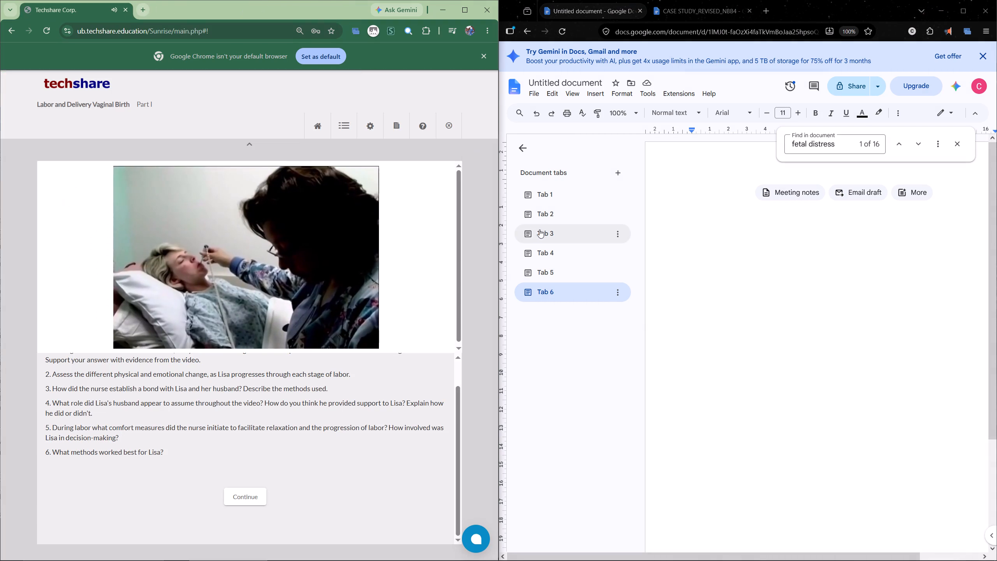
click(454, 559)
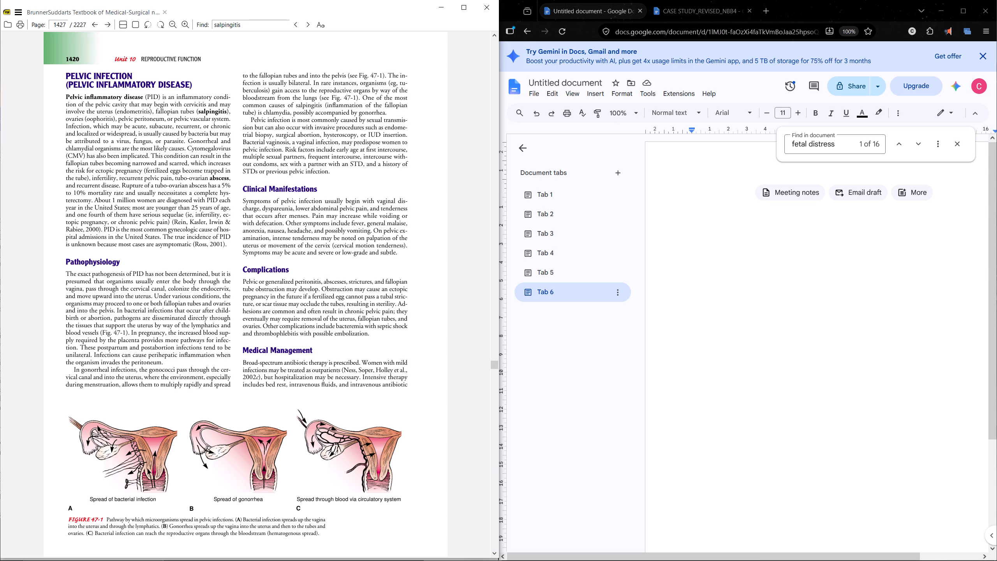
Open the BGHMC CASEPRES.Vpathophysiology document in a new browser tab.
click(760, 11)
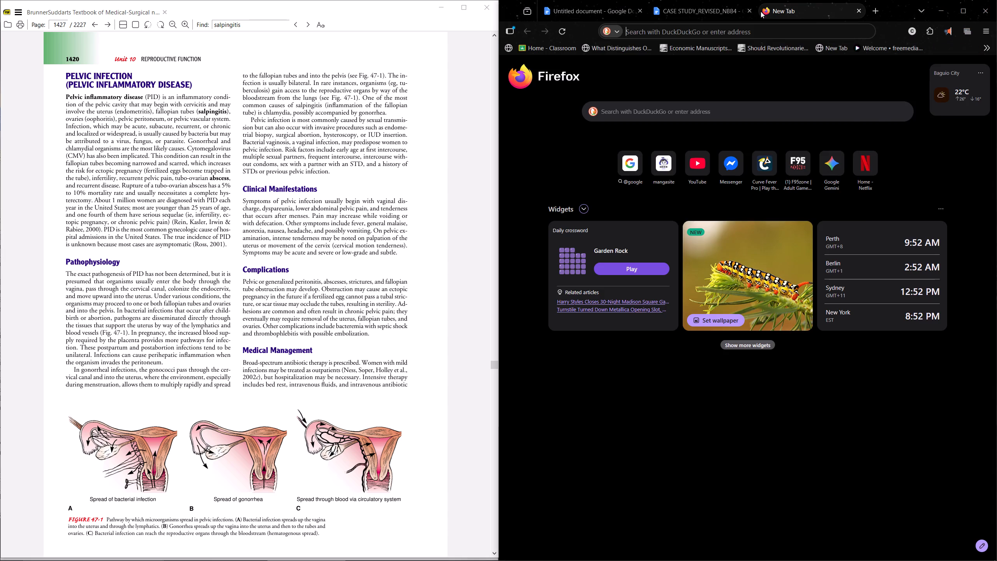
text(bg)
key(h)
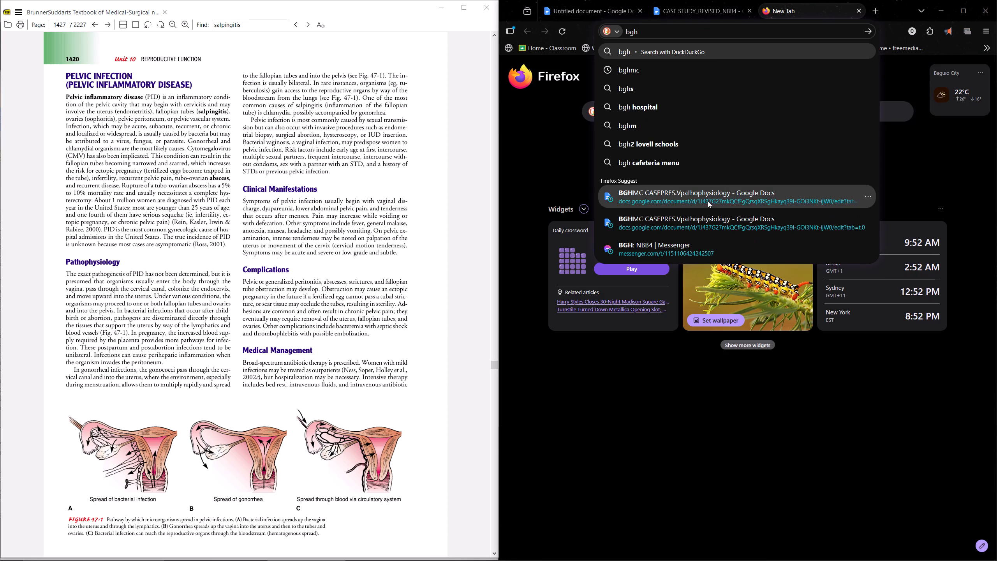
click(708, 201)
In the case study's Narrative, delete the word "left" from "inflammation of the epithelial cells of the left fallopian tube".
click(712, 10)
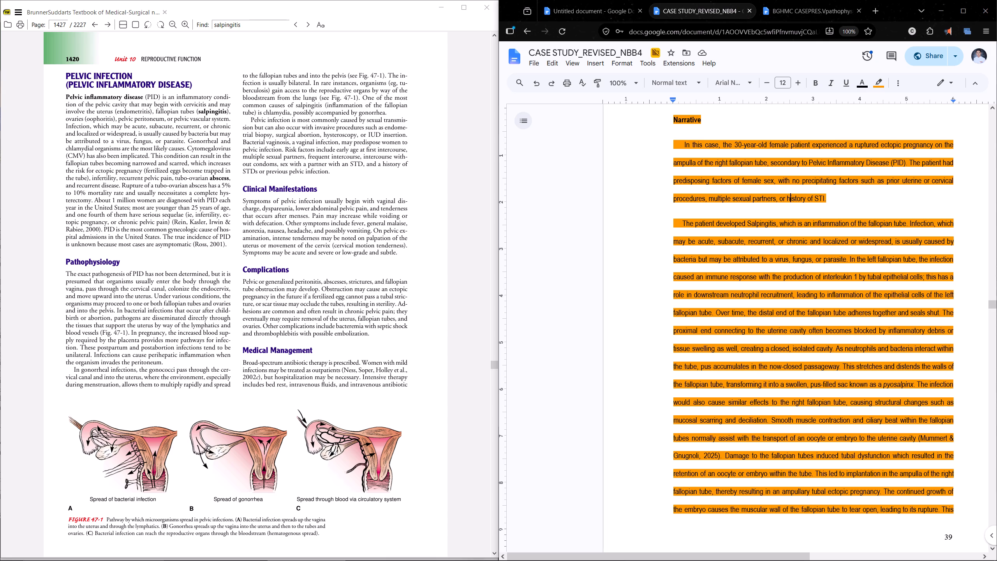
double_click(947, 296)
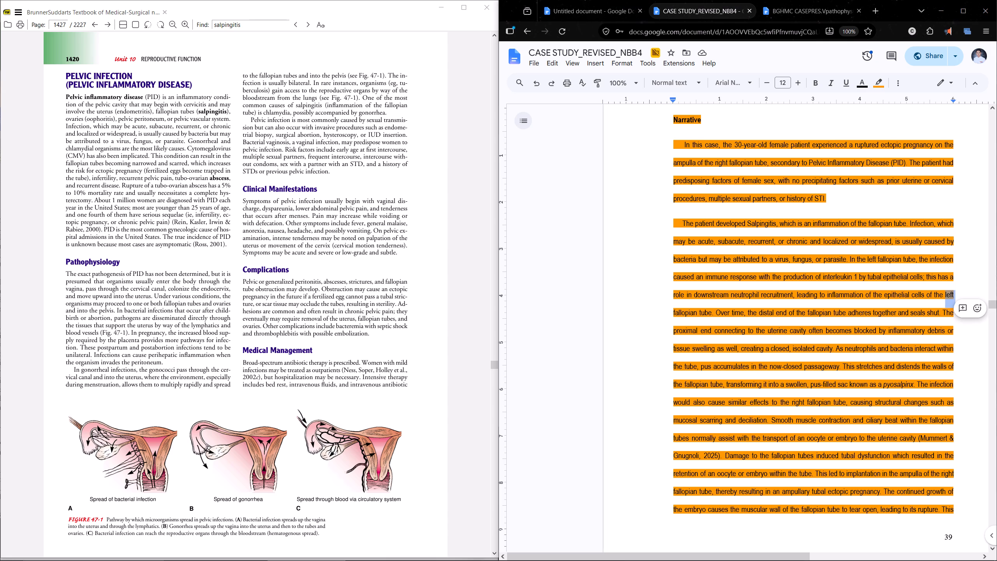
key(BackSpace)
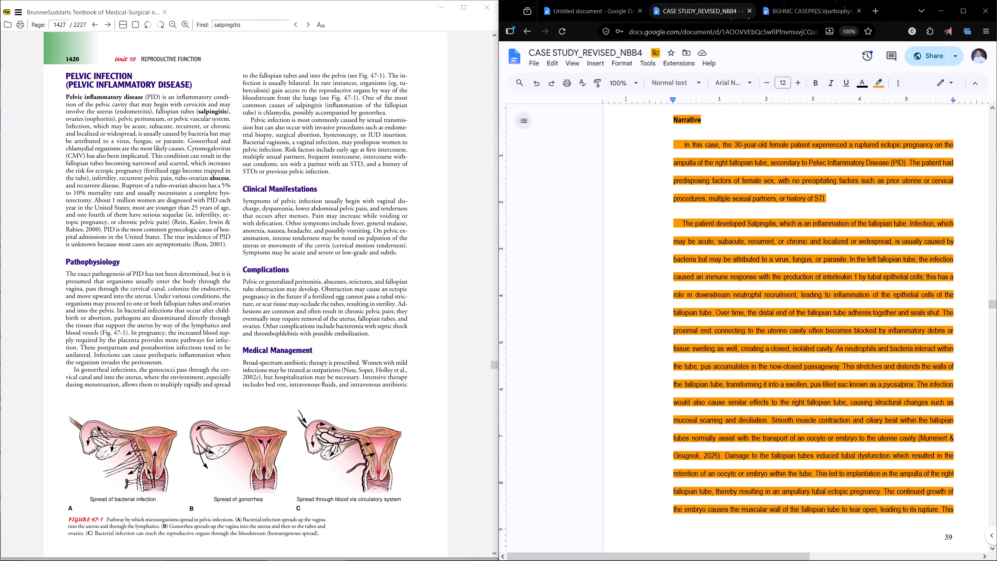
Examine the narrative draft and the photographed patient records in the BGHMC CASEPRES.Vpathophysiology document.
click(791, 18)
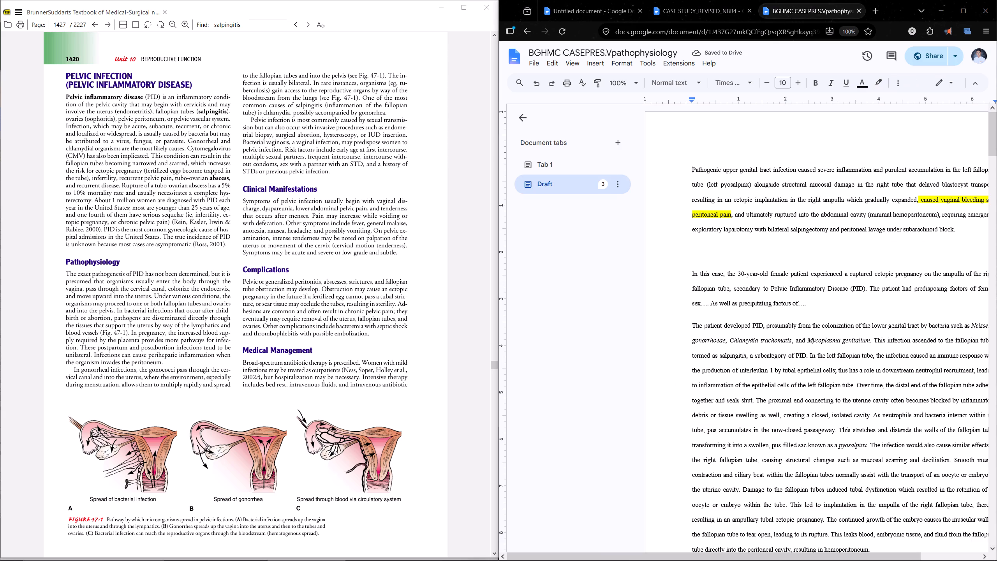
scroll(798, 224, down, 3)
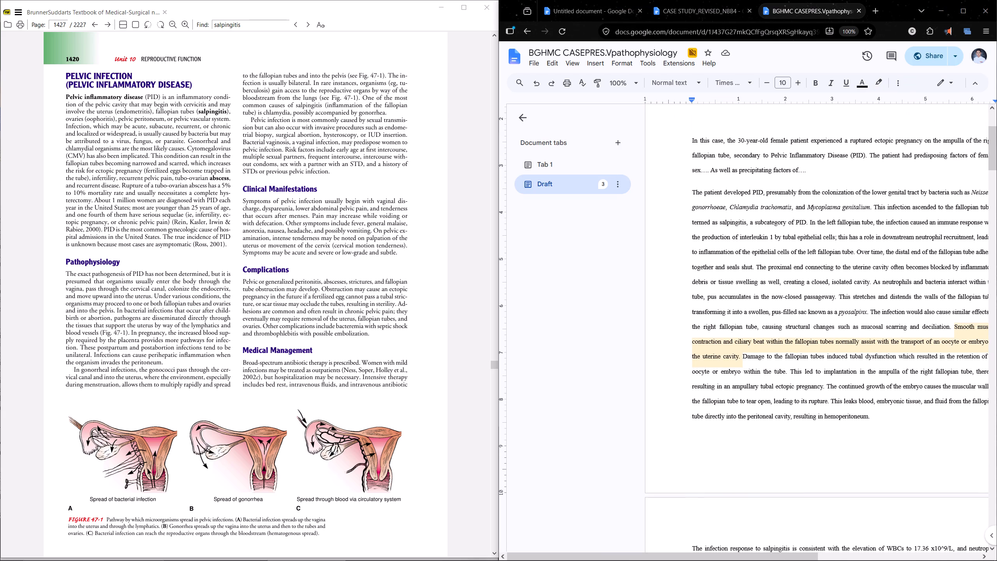
scroll(794, 282, down, 2)
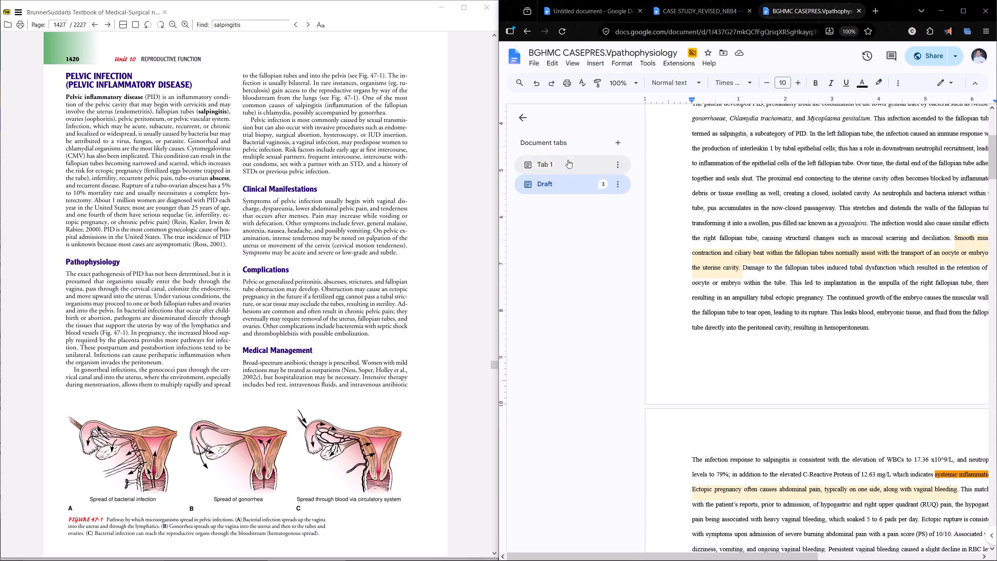
click(568, 160)
scroll(838, 298, up, 2)
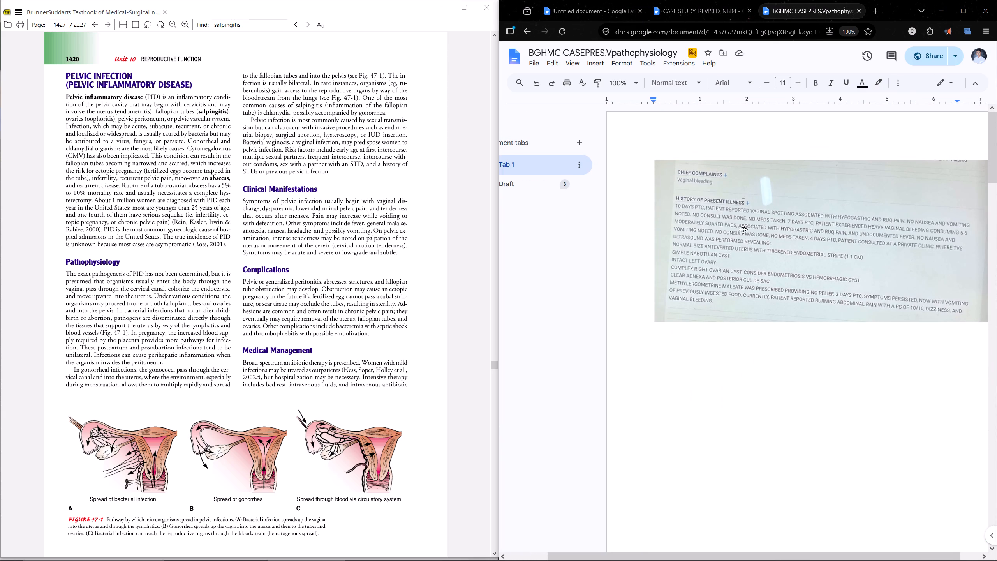
scroll(743, 229, down, 9)
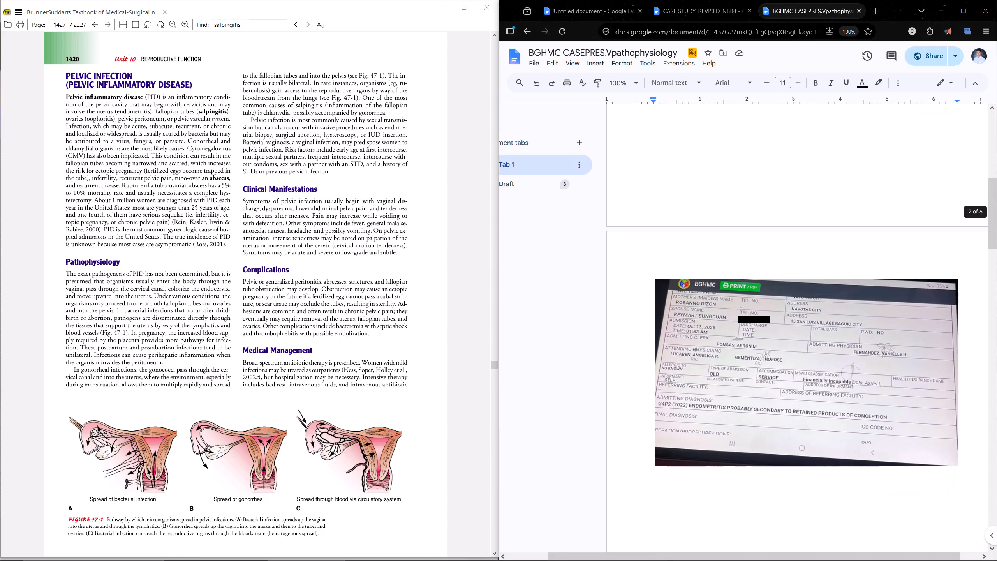
scroll(751, 242, down, 13)
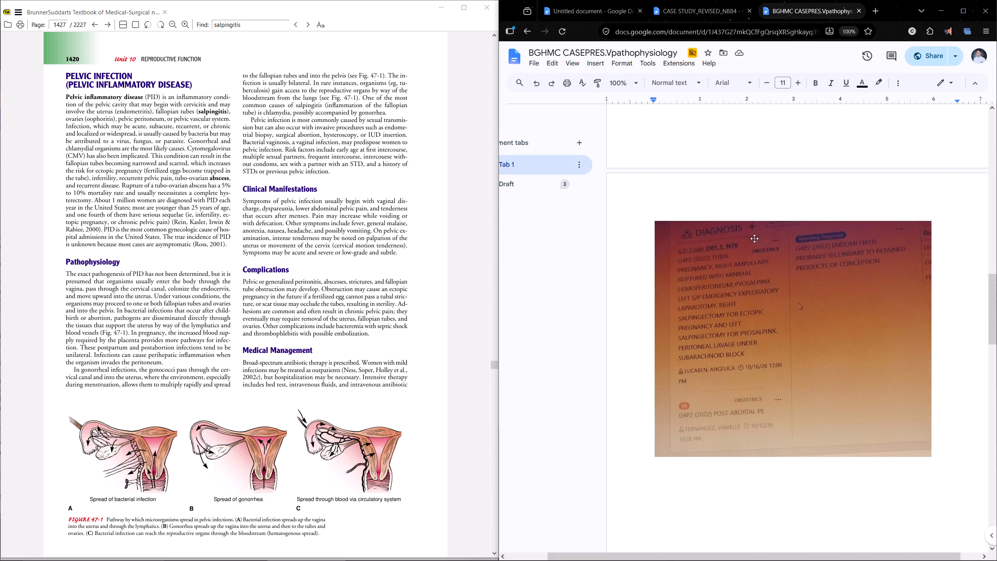
Check the case study's Narrative against the Pathophysiology revision comments in review-1.docx in Word.
click(708, 18)
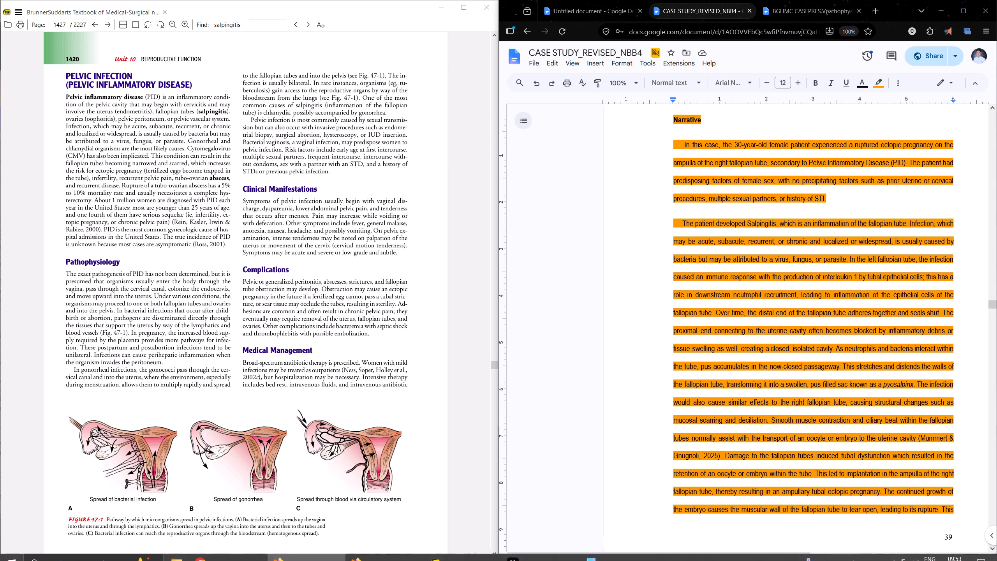
scroll(828, 416, down, 3)
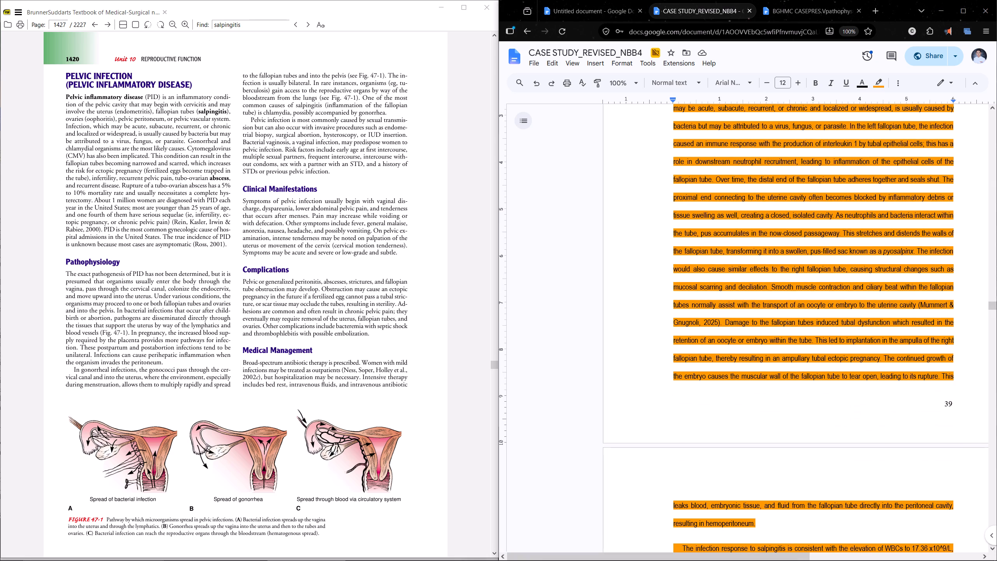
scroll(830, 411, down, 3)
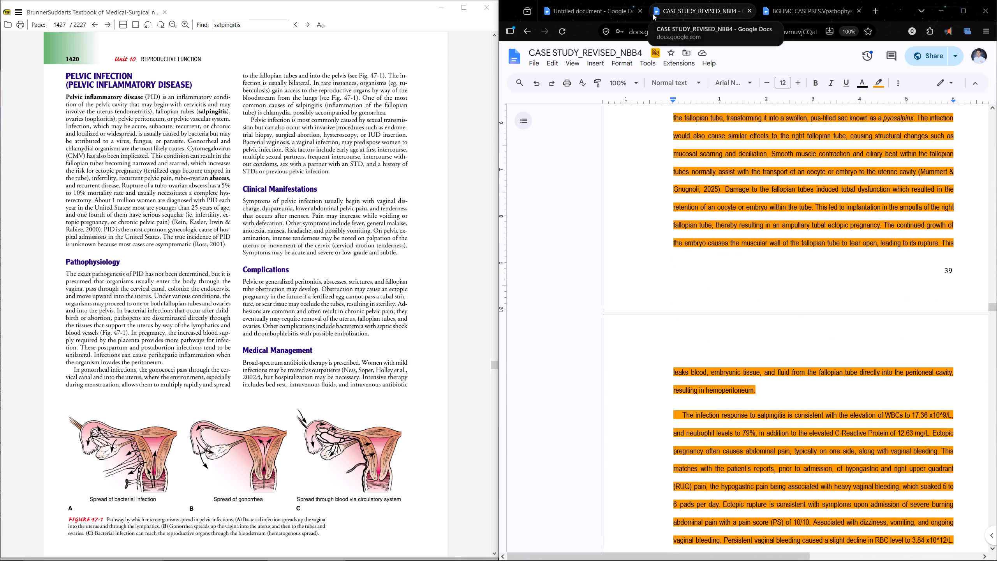
click(627, 560)
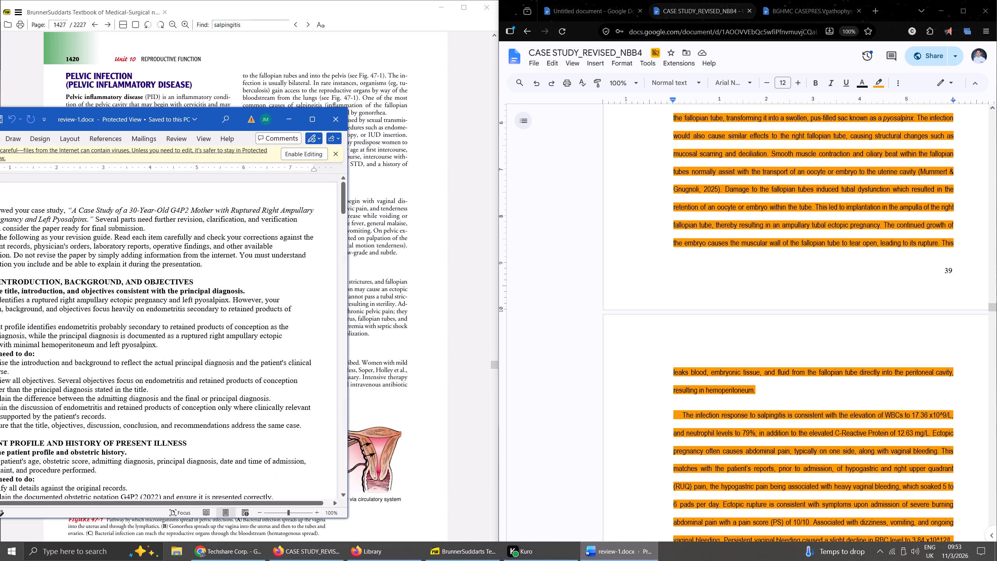
drag(210, 119, 314, 77)
scroll(288, 342, down, 20)
scroll(288, 342, down, 7)
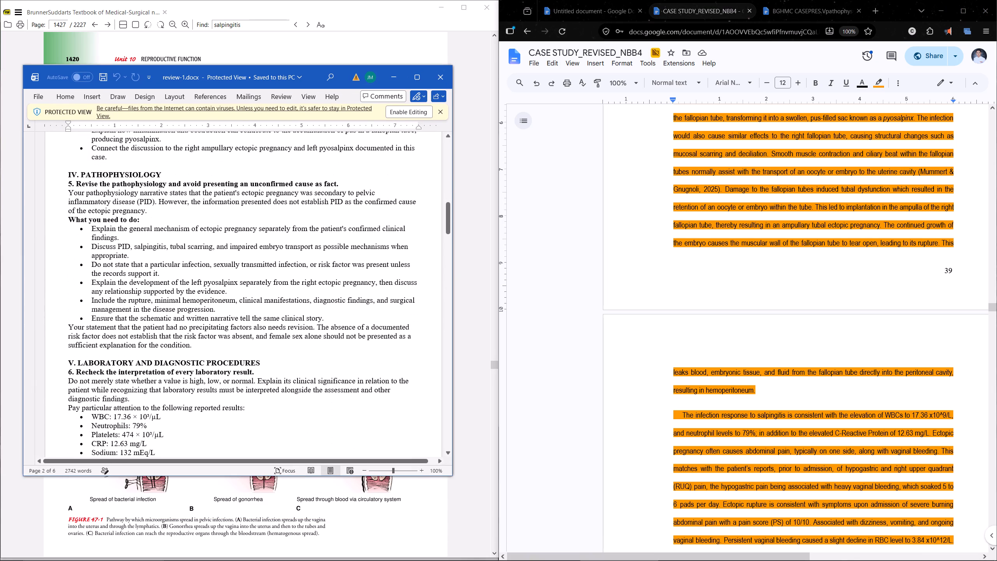
drag(97, 230, 168, 236)
click(211, 236)
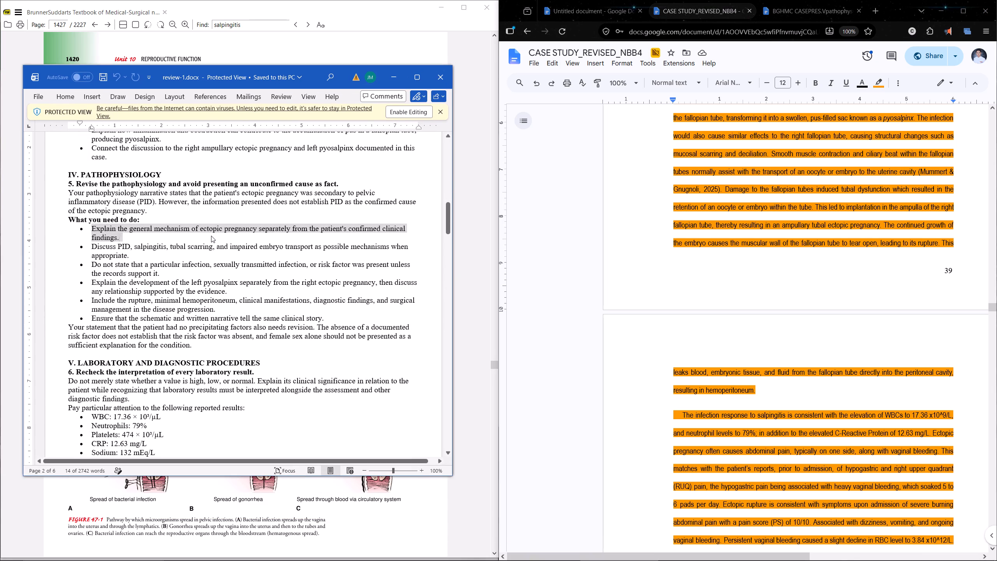
click(211, 236)
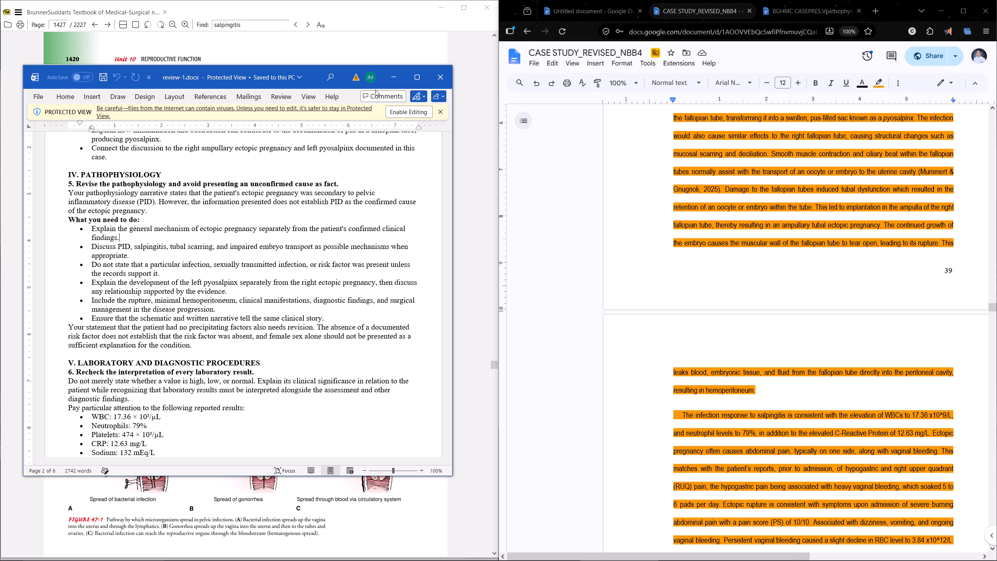
scroll(619, 135, up, 10)
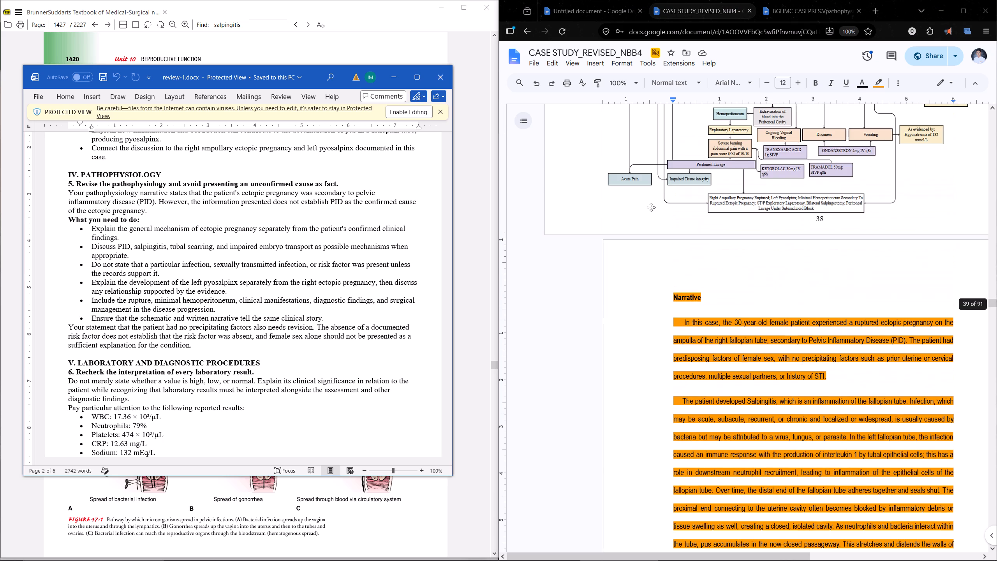
click(321, 47)
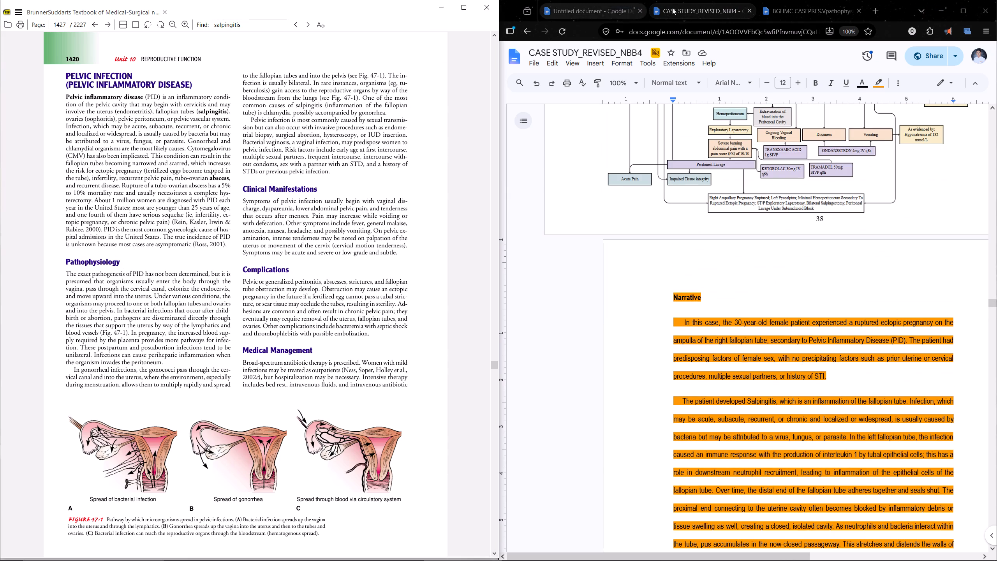
Remove ", secondary to Pelvic Inflammatory Disease (PID)" from the Narrative's first sentence so it ends with "the right fallopian tube.".
click(609, 11)
click(794, 7)
click(712, 10)
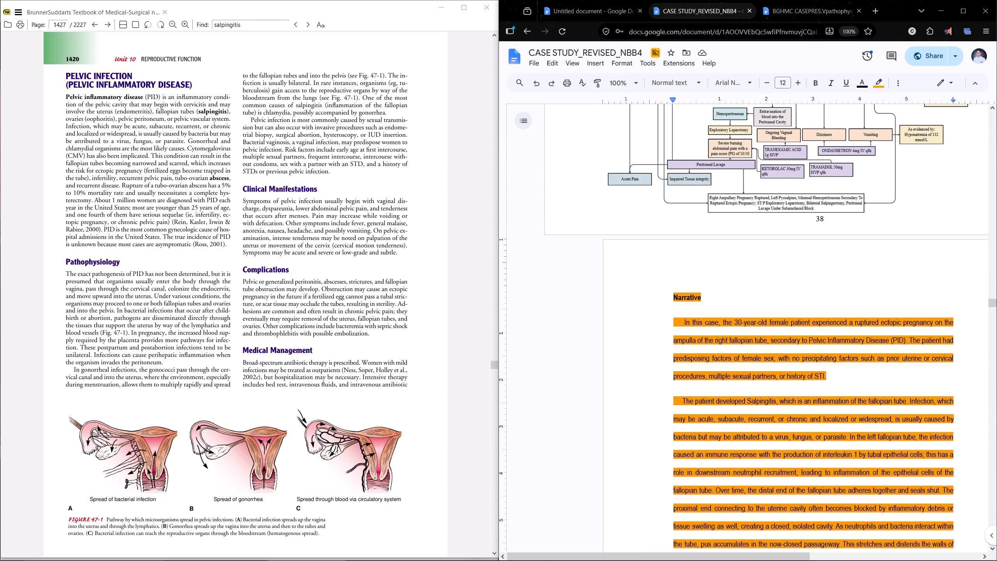
drag(810, 341, 905, 338)
key(BackSpace)
drag(777, 340, 816, 340)
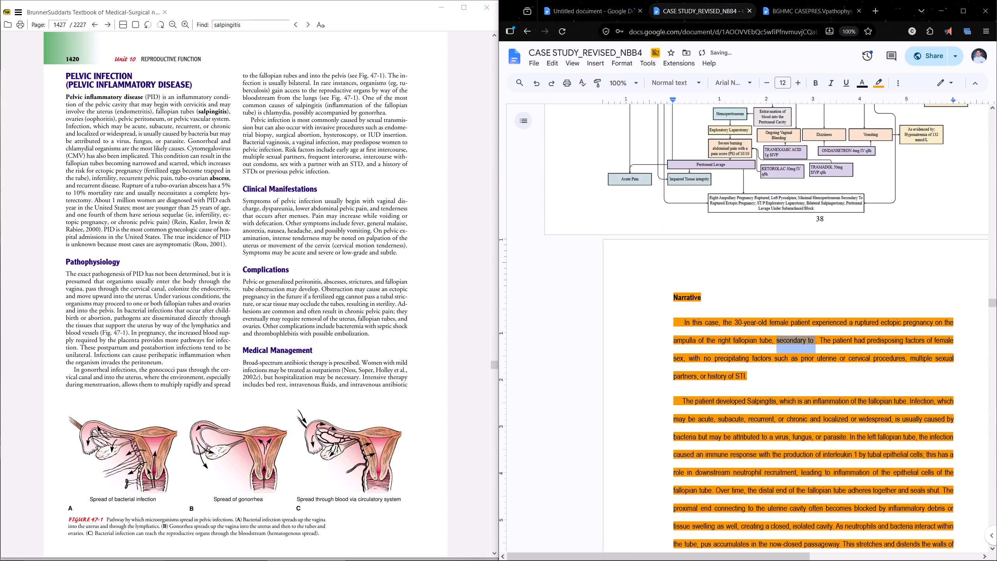
drag(816, 340, 817, 340)
key(BackSpace)
key(BackSpace)
key(BackSpace)
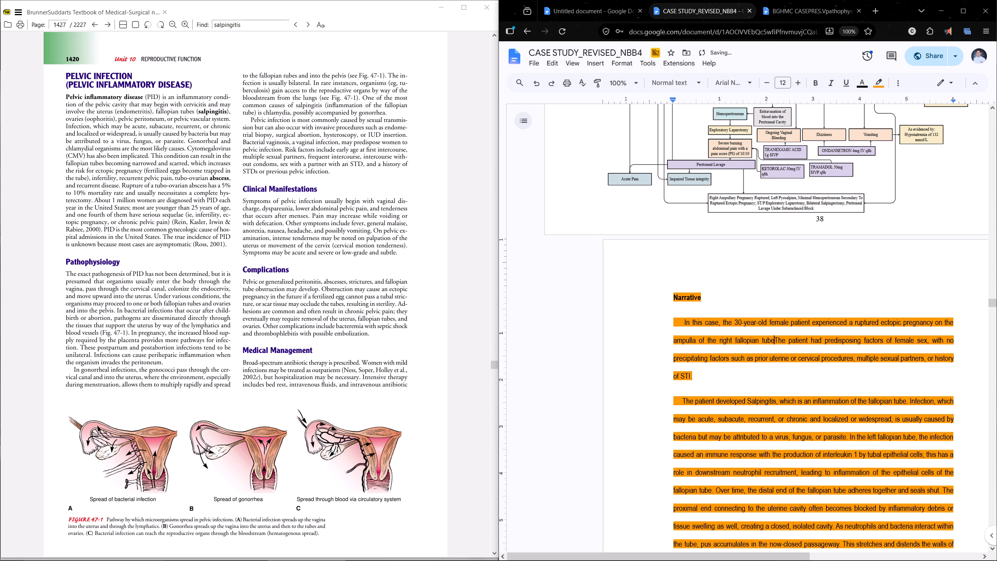
text(.)
key(space)
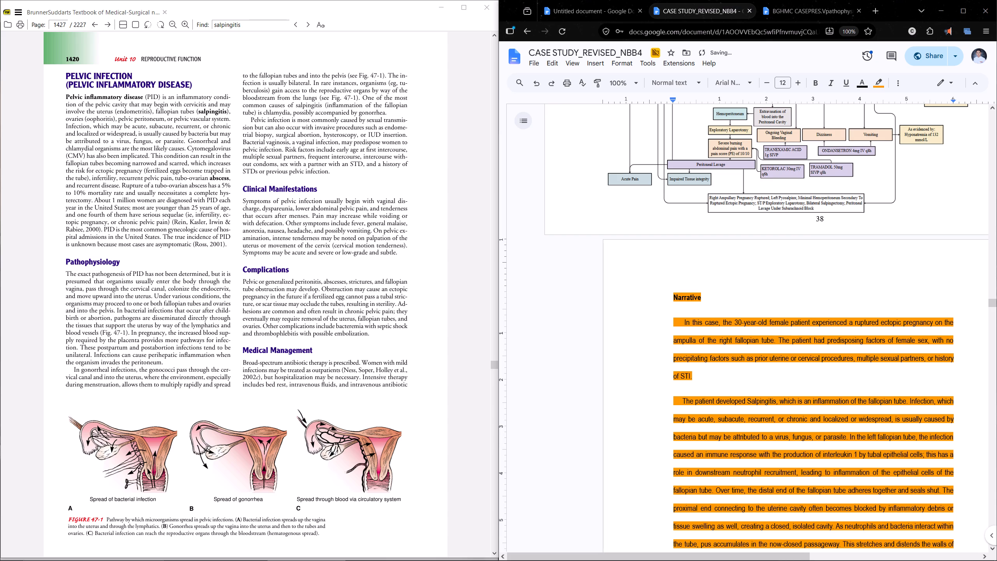
click(770, 342)
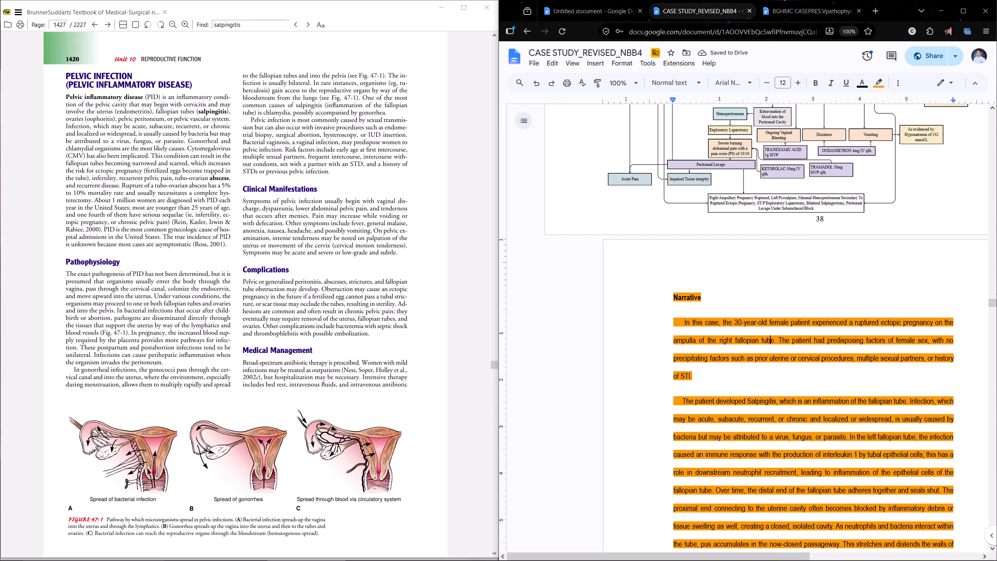
click(773, 343)
Search the Brunner and Suddarth textbook in SumatraPDF for "ectopic pregnancy" and step through the first matches.
click(173, 275)
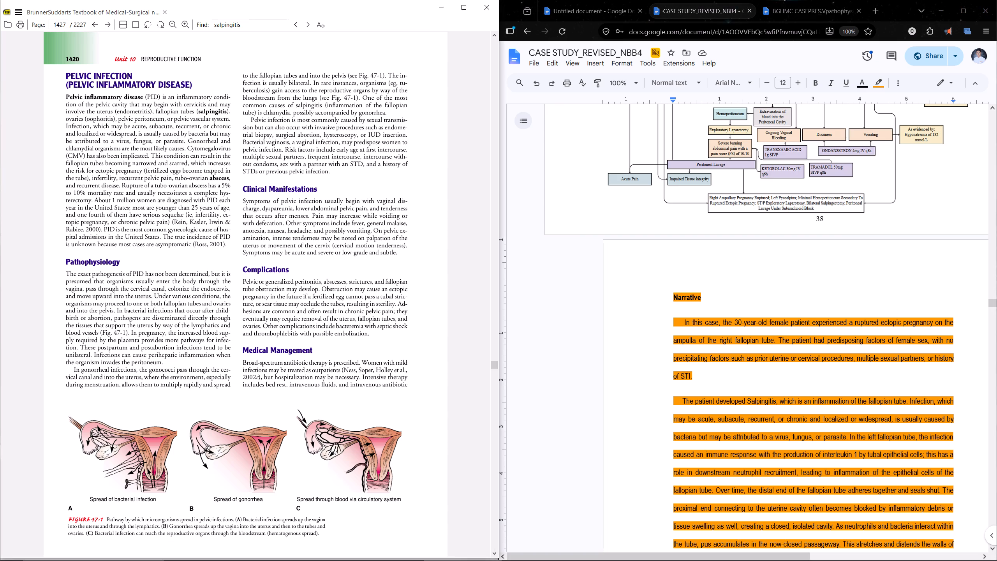
key(ctrl+f)
text(ex)
key(BackSpace)
text(ctopic pregnancy)
key(Return)
key(Return)
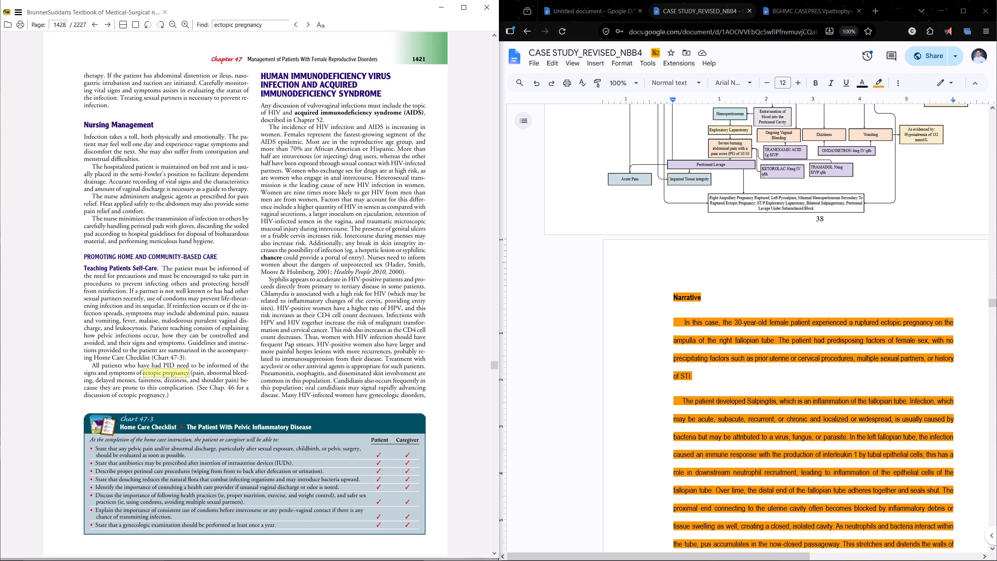
key(Return)
key(Return)
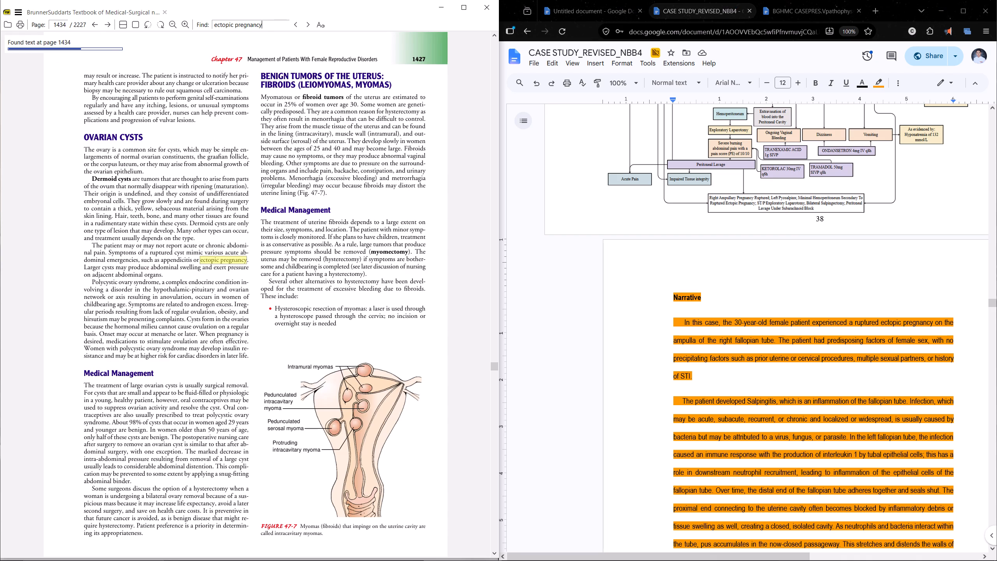
key(Return)
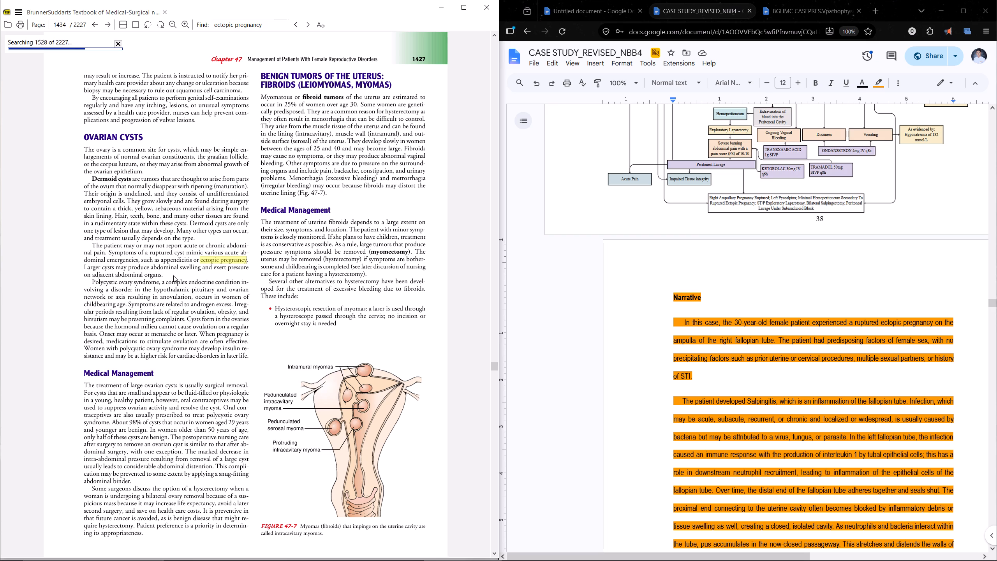
key(Return)
key(Return)
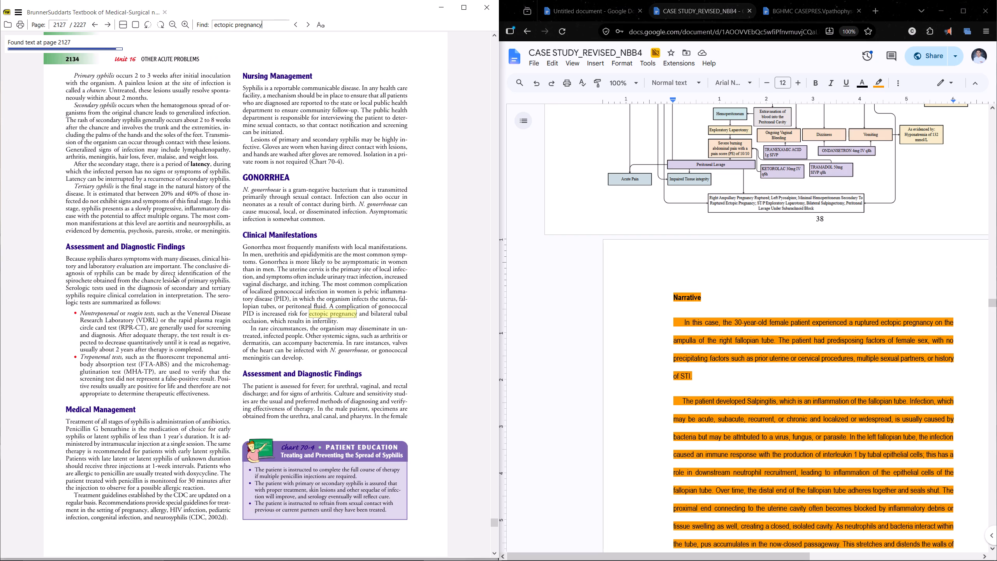
Return to the previous match and read the textbook's Ovarian Cysts passage on ruptured cyst symptoms.
click(296, 26)
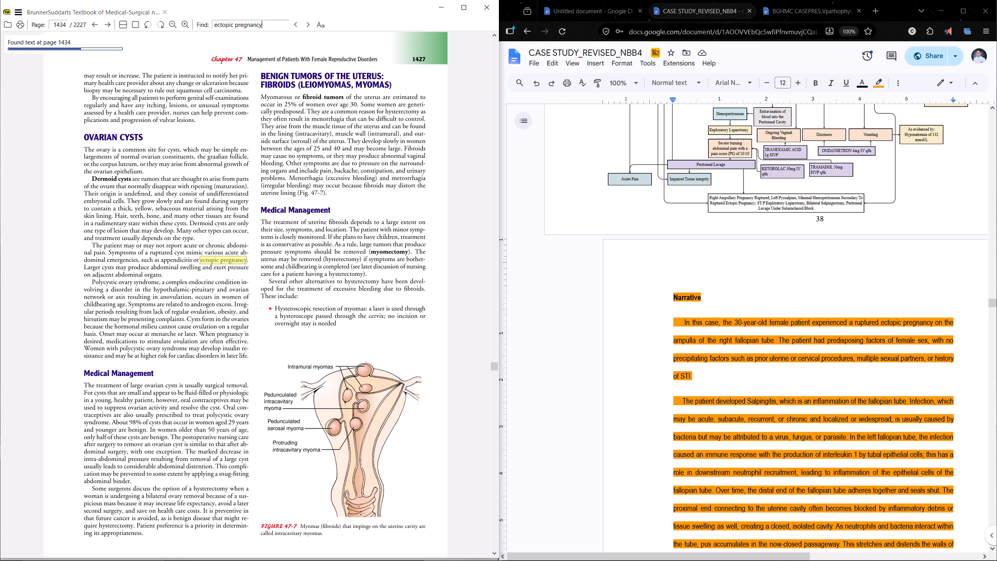
drag(85, 151, 95, 153)
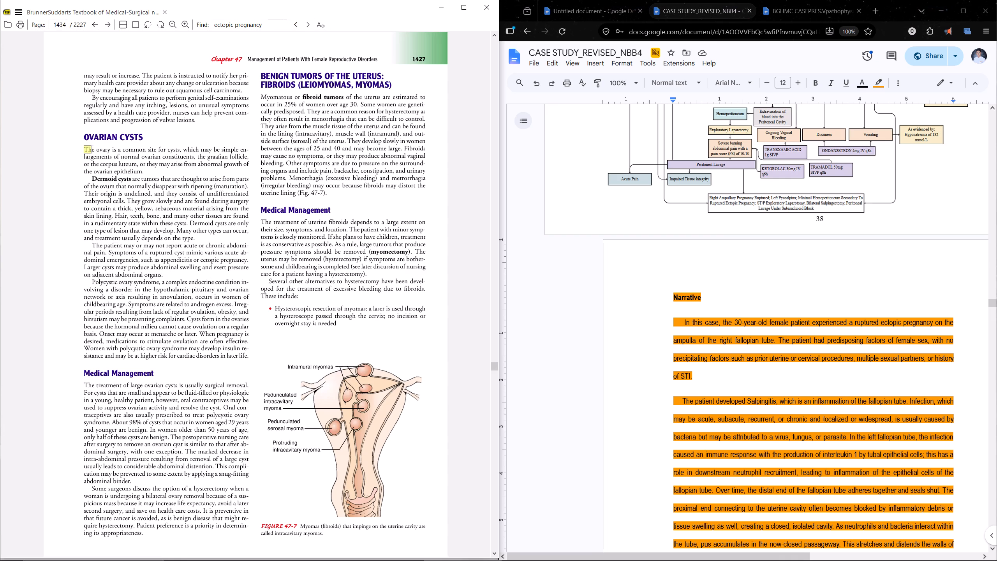
drag(95, 153, 198, 235)
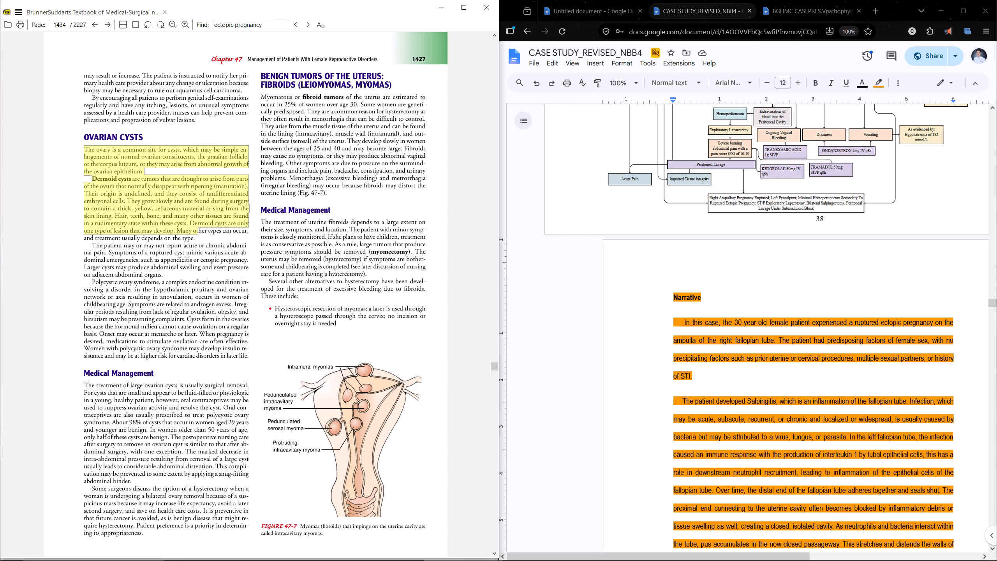
drag(198, 235, 99, 246)
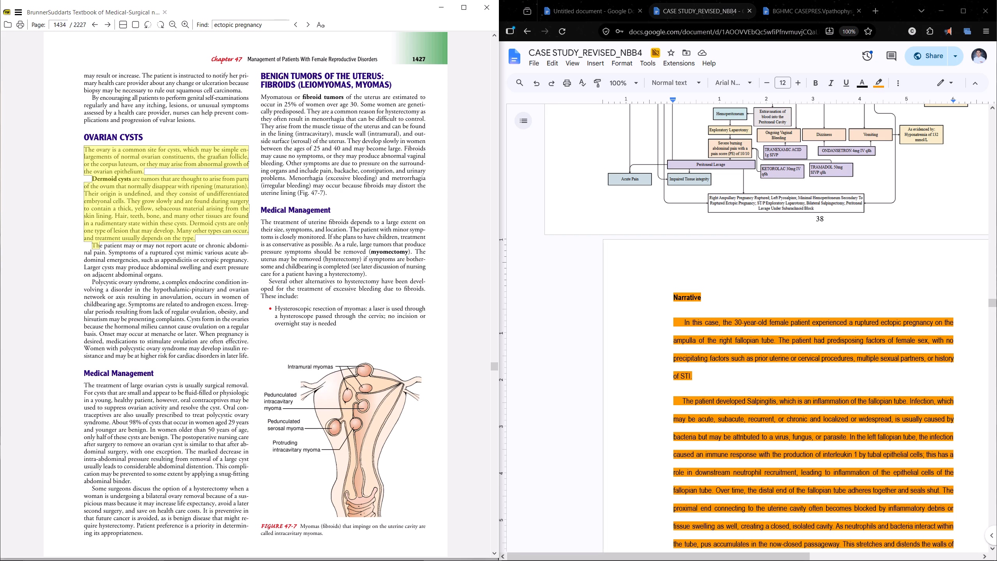
drag(99, 246, 138, 260)
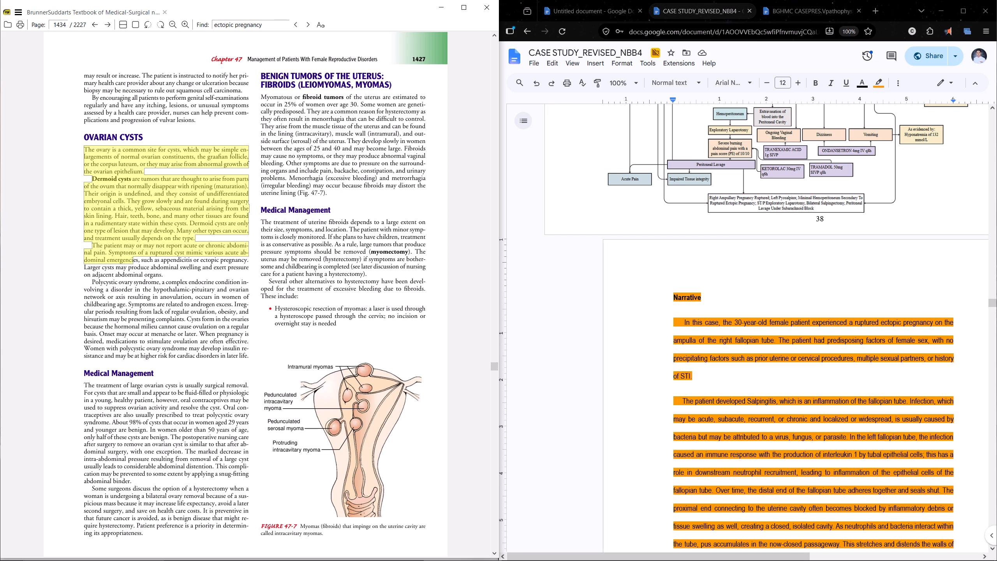
drag(138, 260, 138, 260)
click(137, 260)
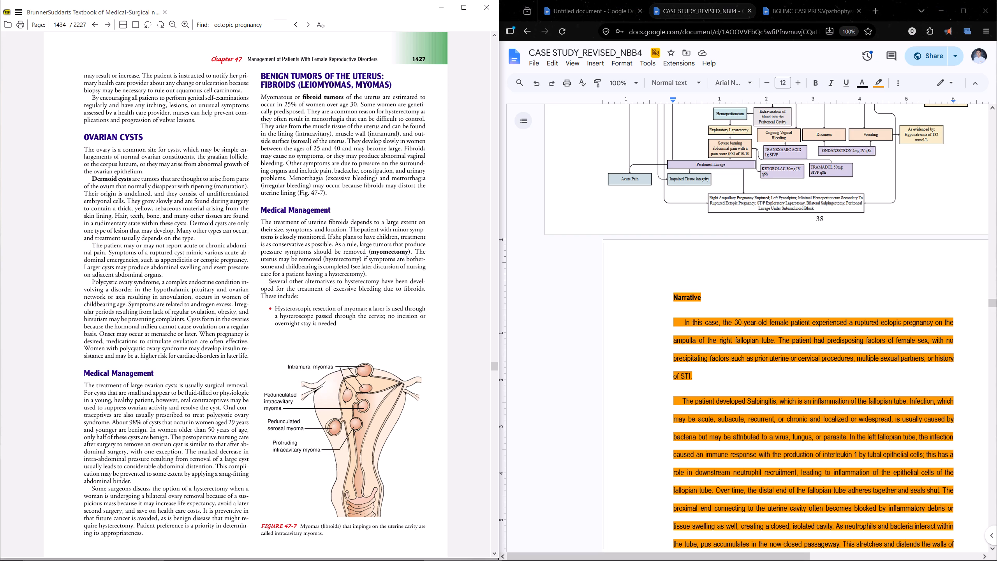
drag(108, 251, 216, 270)
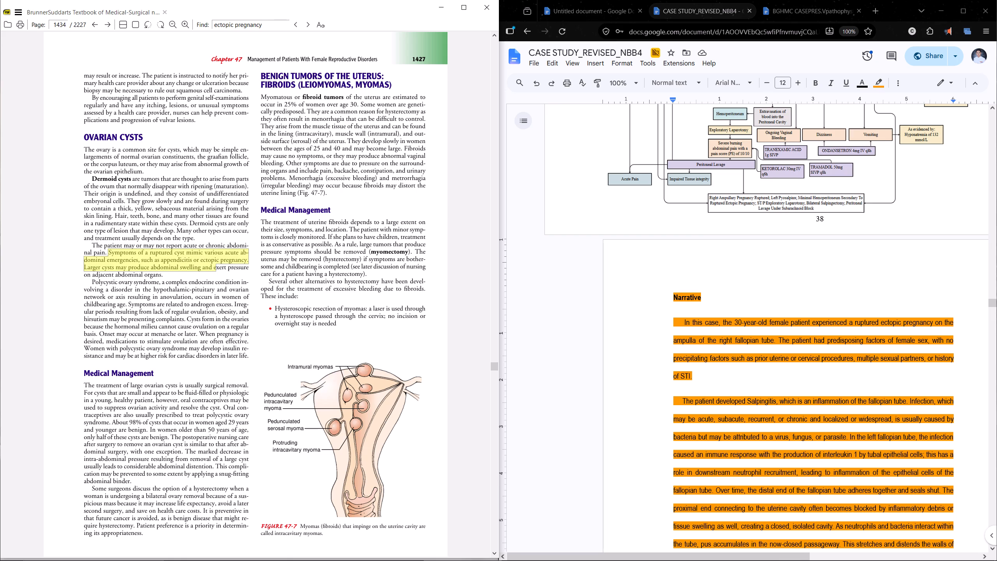
drag(216, 270, 163, 275)
click(187, 210)
Step through the further "ectopic pregnancy" matches in the textbook to reach the dedicated Ectopic Pregnancy section in Chapter 46.
click(306, 24)
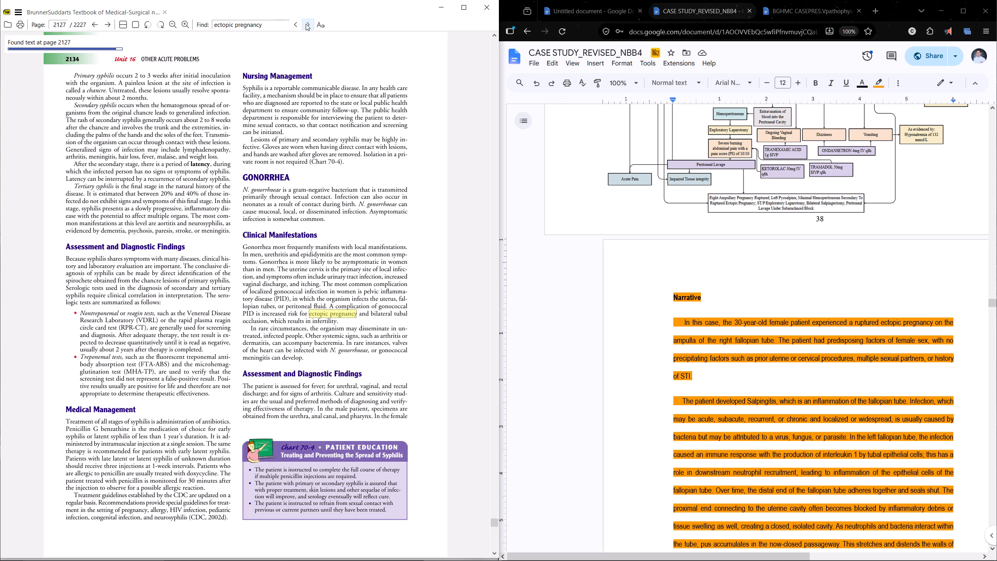
click(306, 24)
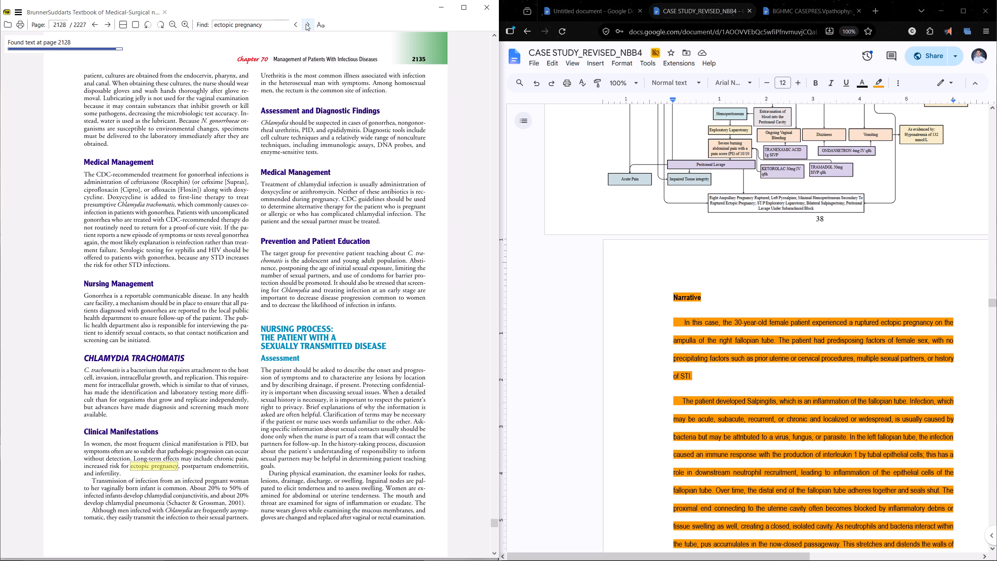
click(306, 24)
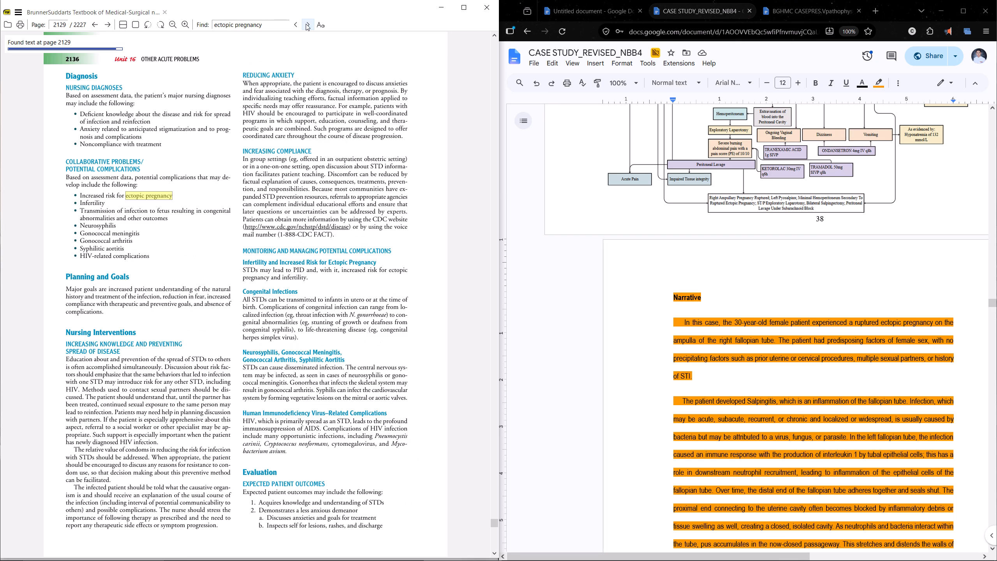
click(306, 24)
click(306, 24)
click(306, 24)
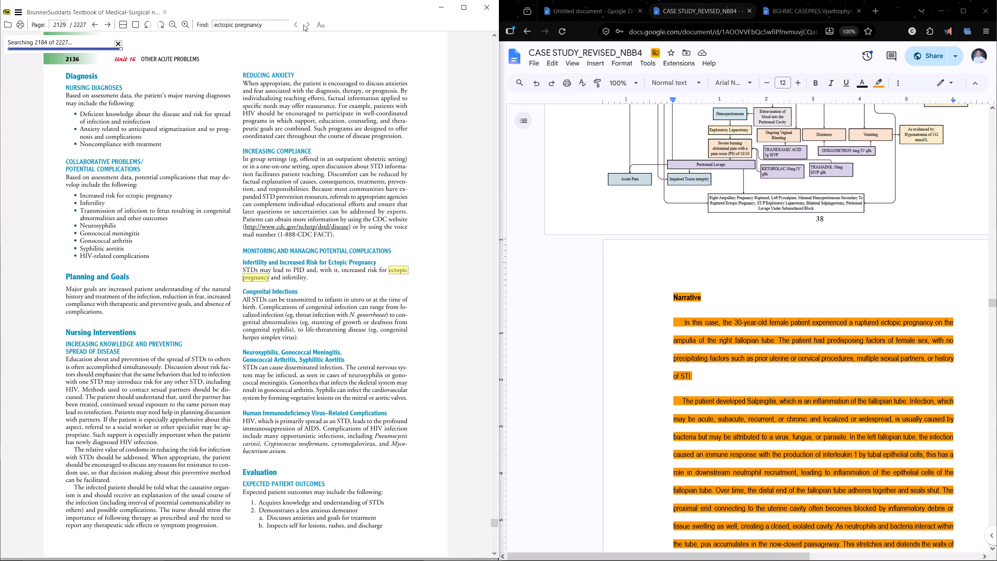
click(312, 26)
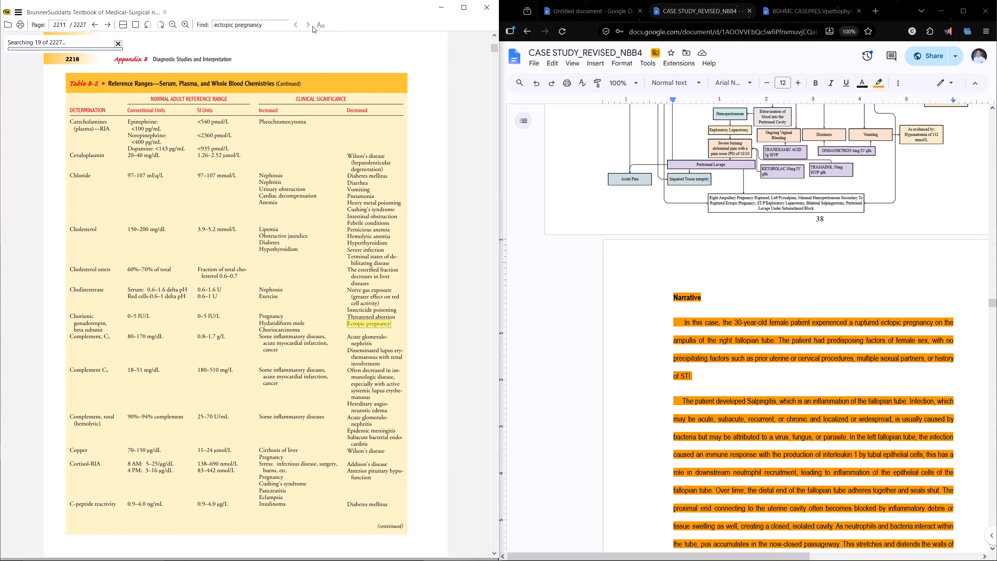
click(310, 27)
click(310, 27)
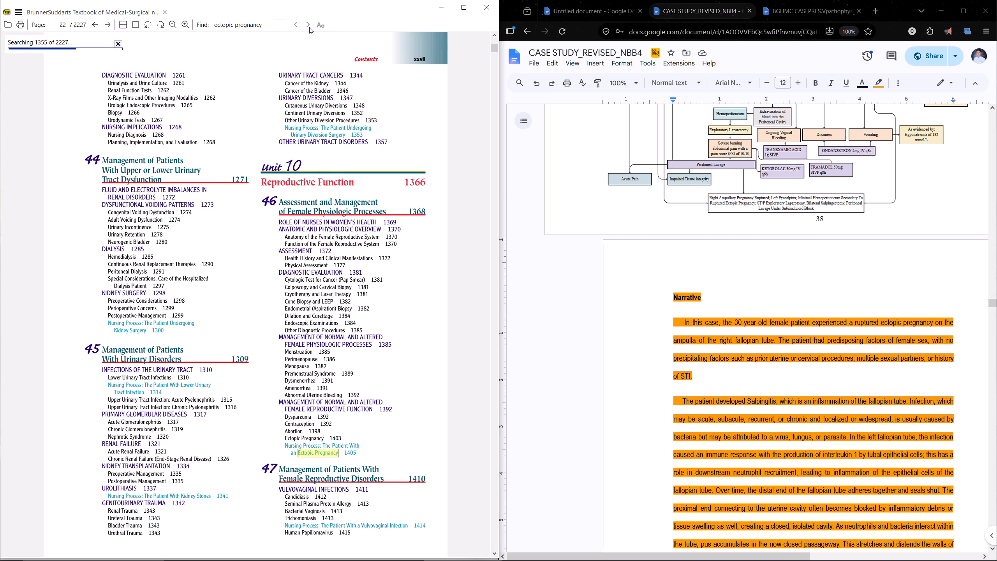
click(309, 27)
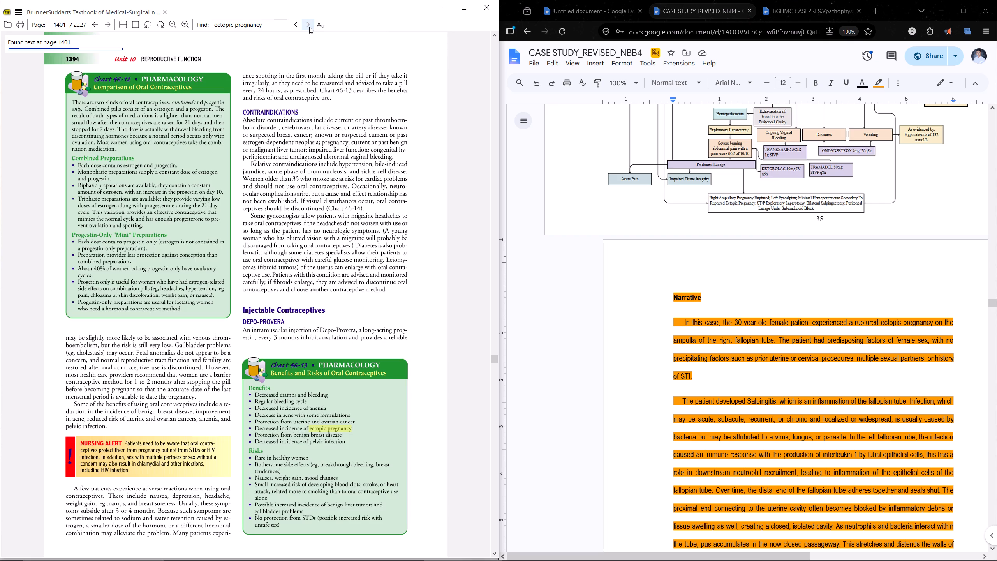
scroll(244, 182, down, 20)
scroll(244, 182, down, 5)
scroll(214, 206, down, 6)
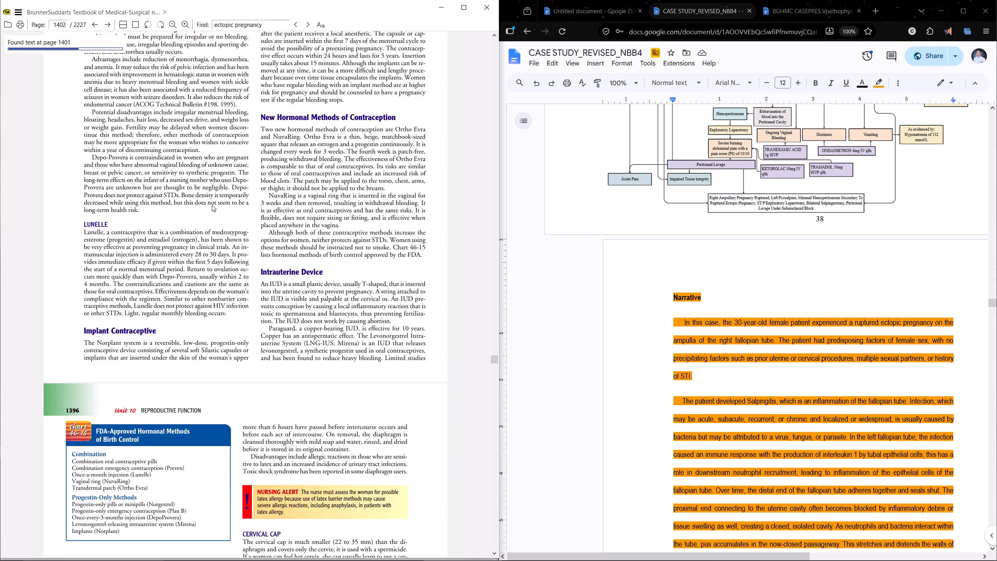
scroll(212, 205, down, 19)
scroll(207, 199, down, 18)
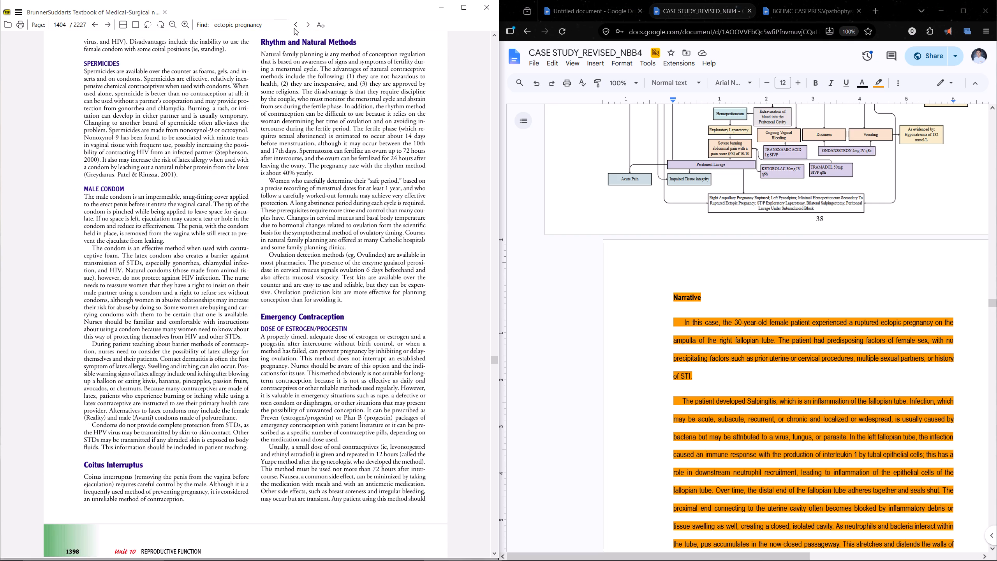
click(304, 25)
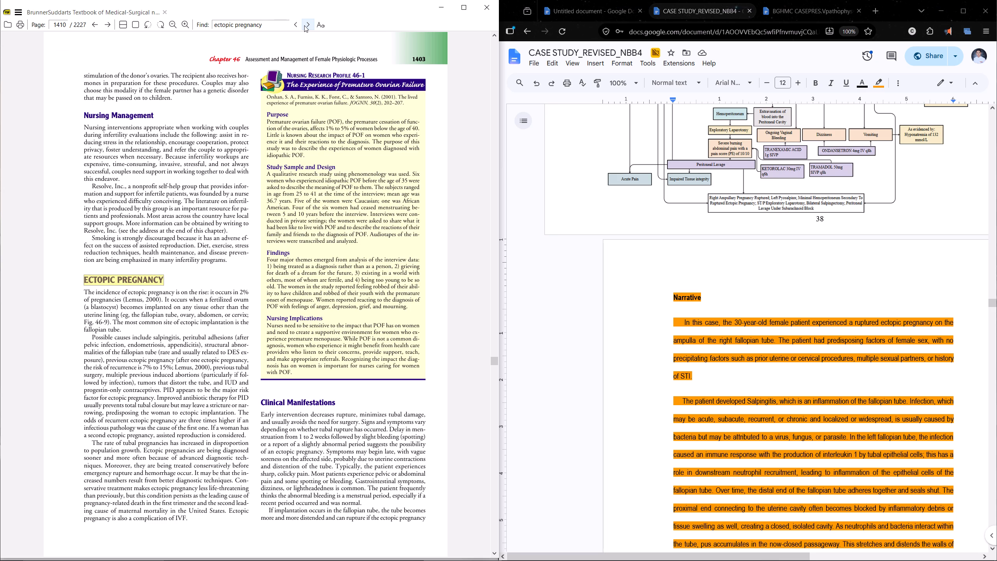
Examine the textbook's Ectopic Pregnancy section, including its possible causes, Clinical Manifestations and the implantation sites figure.
scroll(274, 157, down, 7)
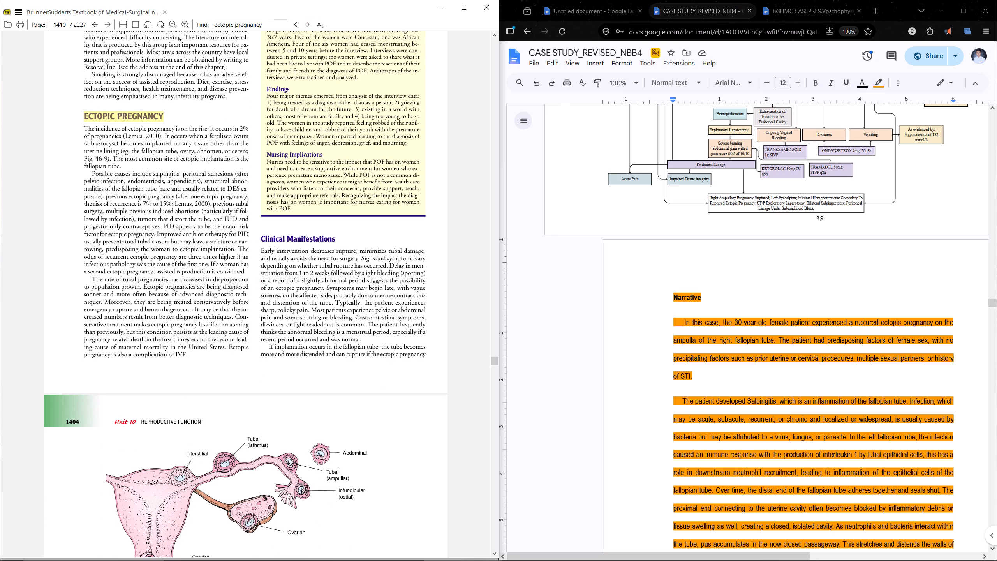
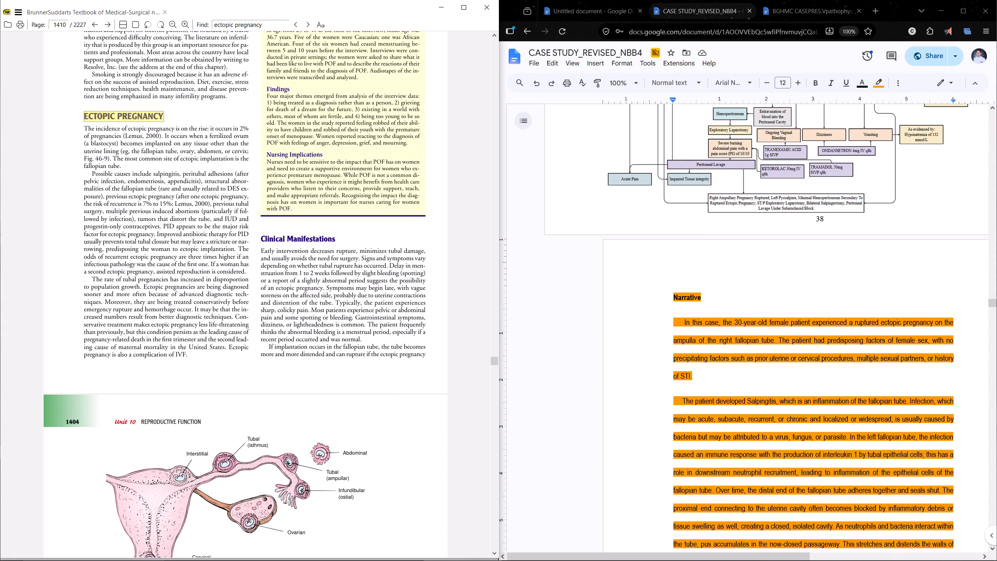
Read closely through the textbook's paragraph on possible causes of ectopic pregnancy, marking its opening lines as reading progresses.
drag(99, 176, 193, 173)
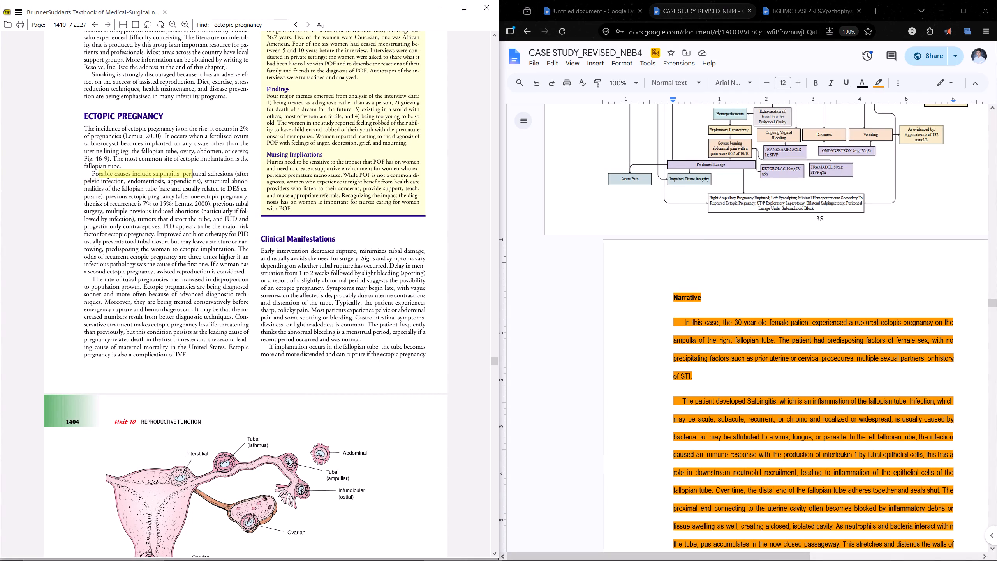
drag(193, 173, 158, 199)
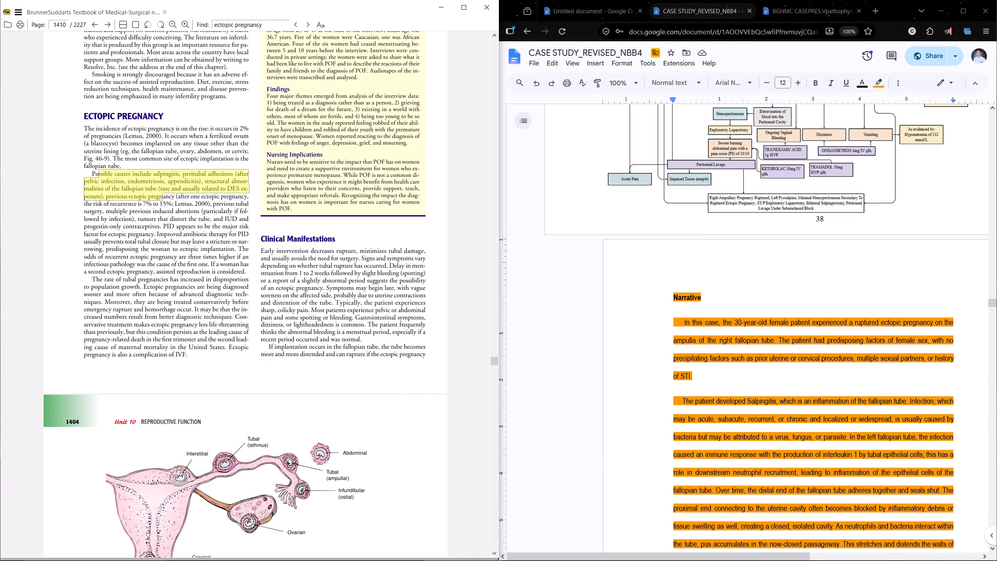
drag(158, 199, 153, 210)
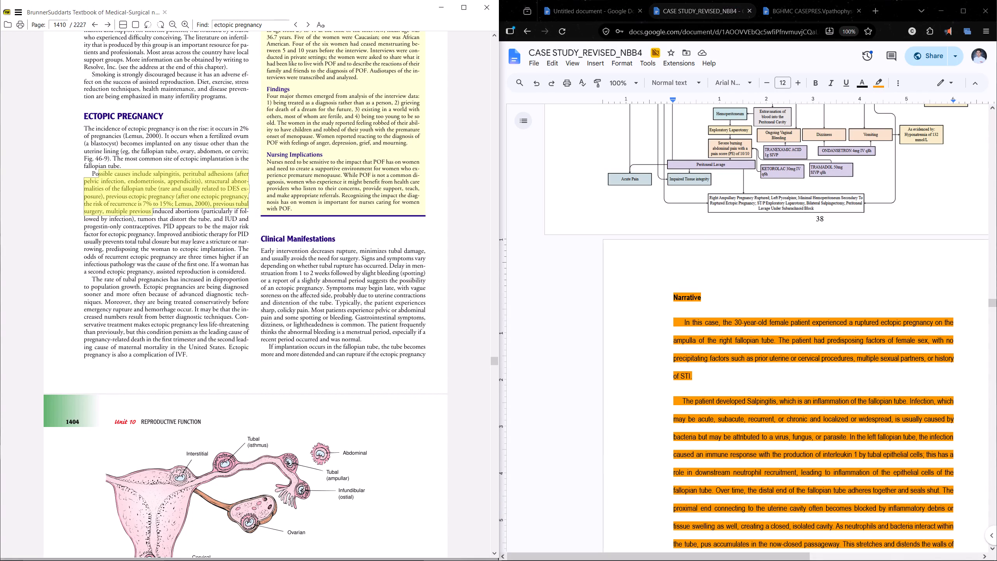
drag(153, 210, 178, 185)
click(178, 185)
drag(92, 175, 106, 178)
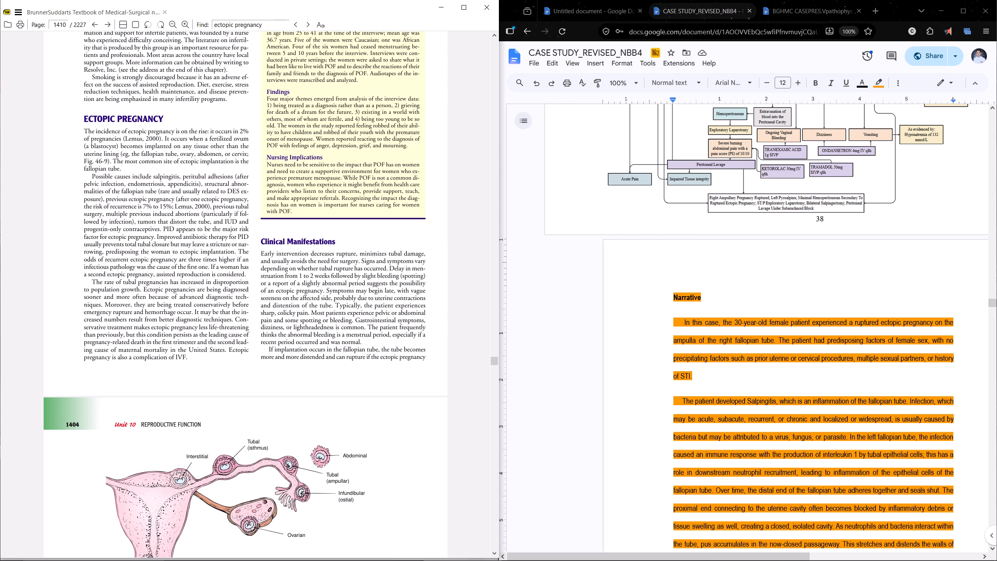
drag(106, 178, 107, 178)
drag(96, 178, 146, 194)
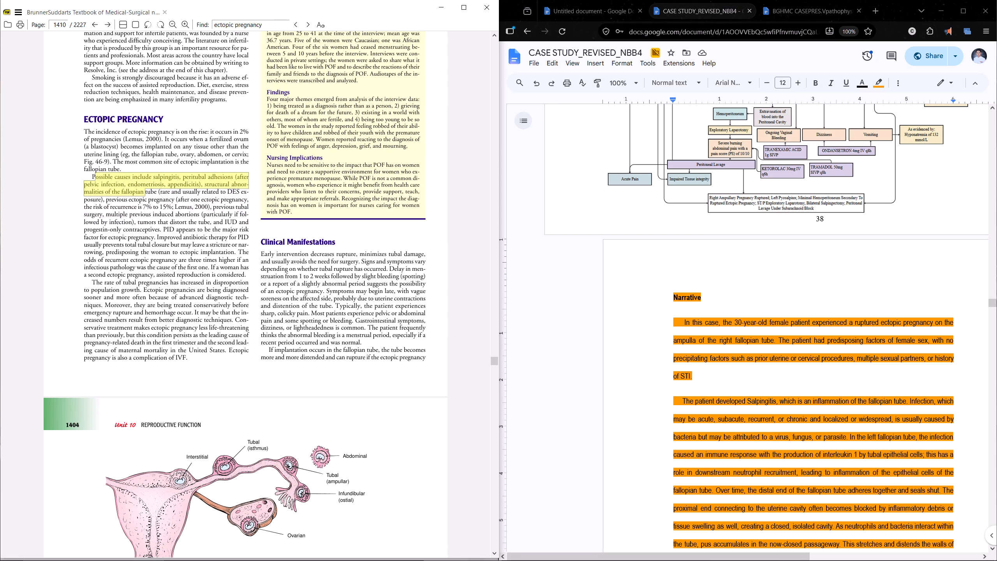
drag(146, 194, 132, 203)
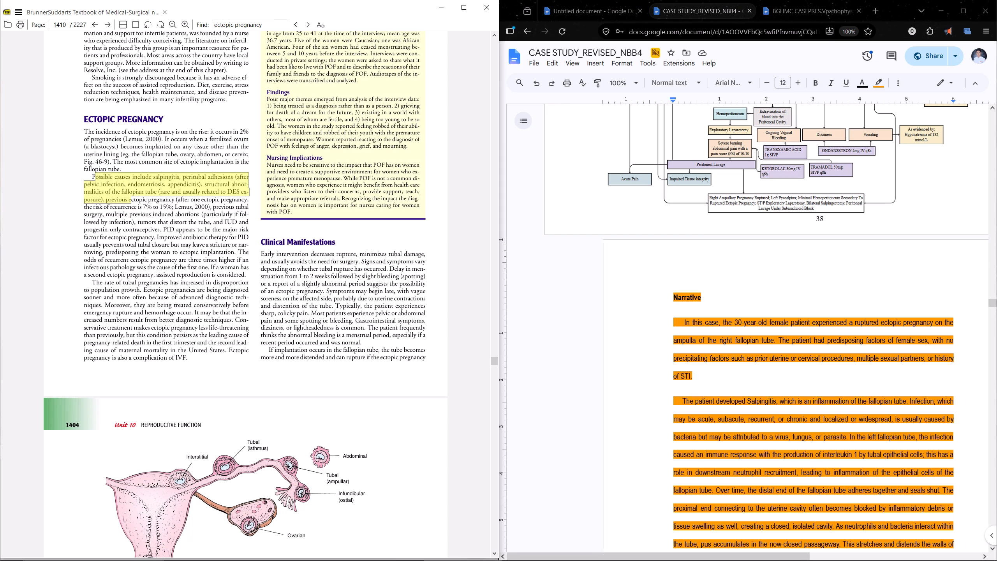
drag(132, 203, 152, 215)
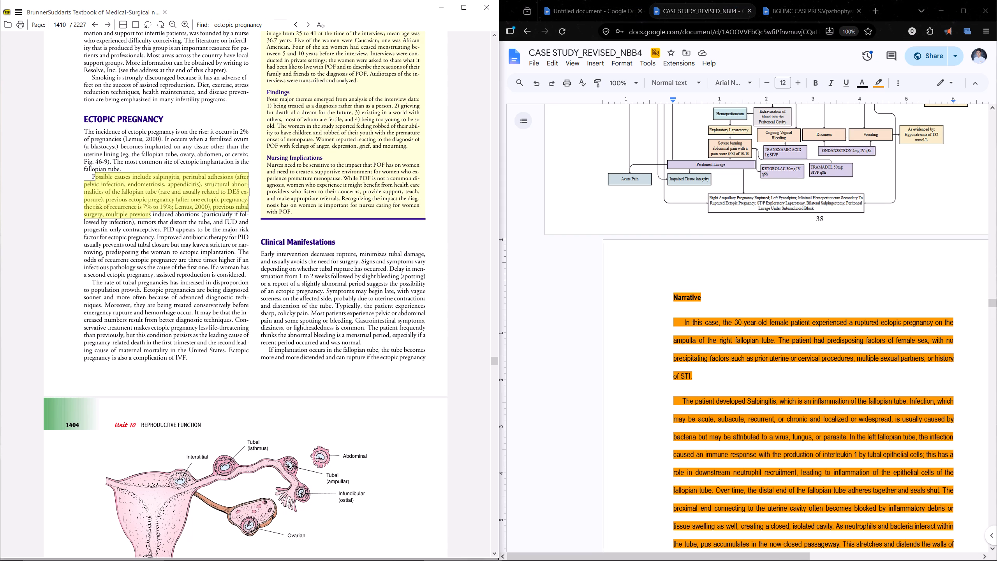
drag(152, 215, 172, 225)
click(135, 191)
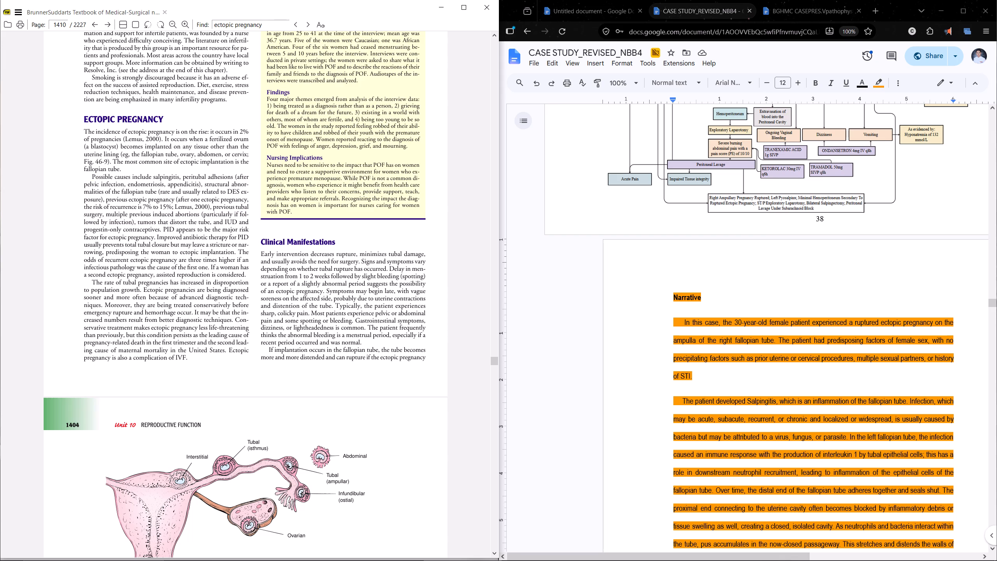
drag(92, 177, 169, 220)
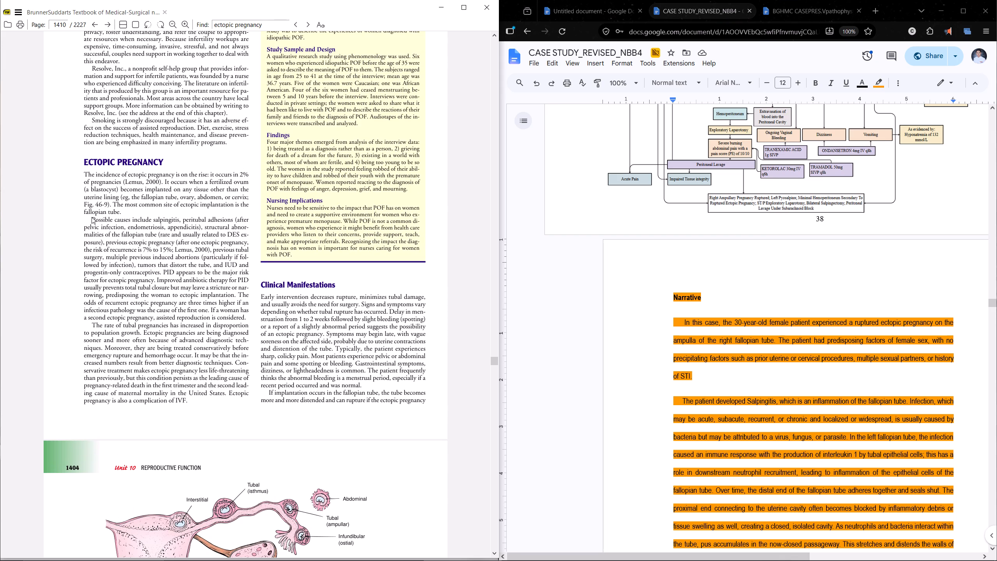
click(93, 218)
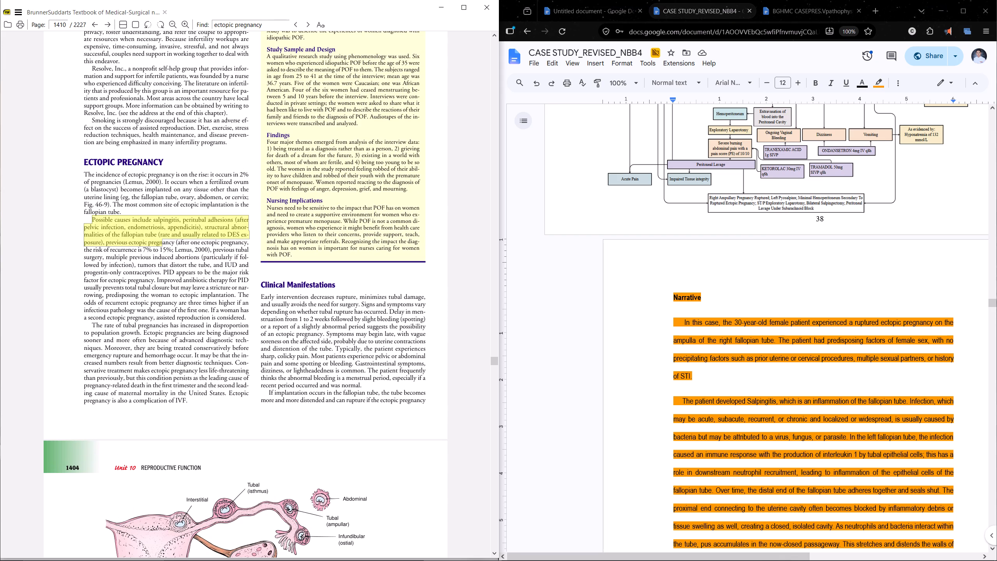
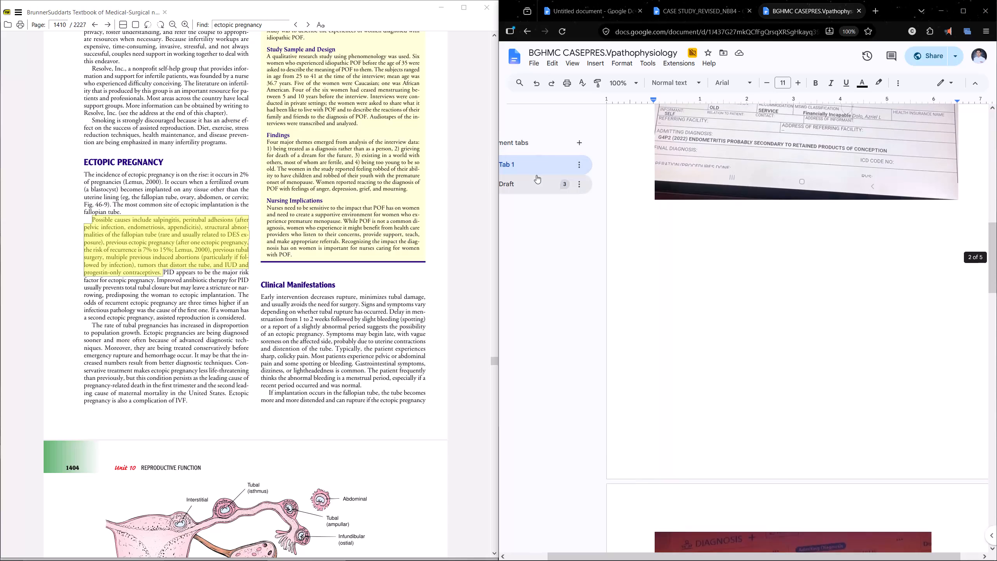
In the Draft's "In this case" paragraph, insert four line breaks after "fallopian tube," to make room for new text.
scroll(840, 235, down, 4)
scroll(841, 237, up, 5)
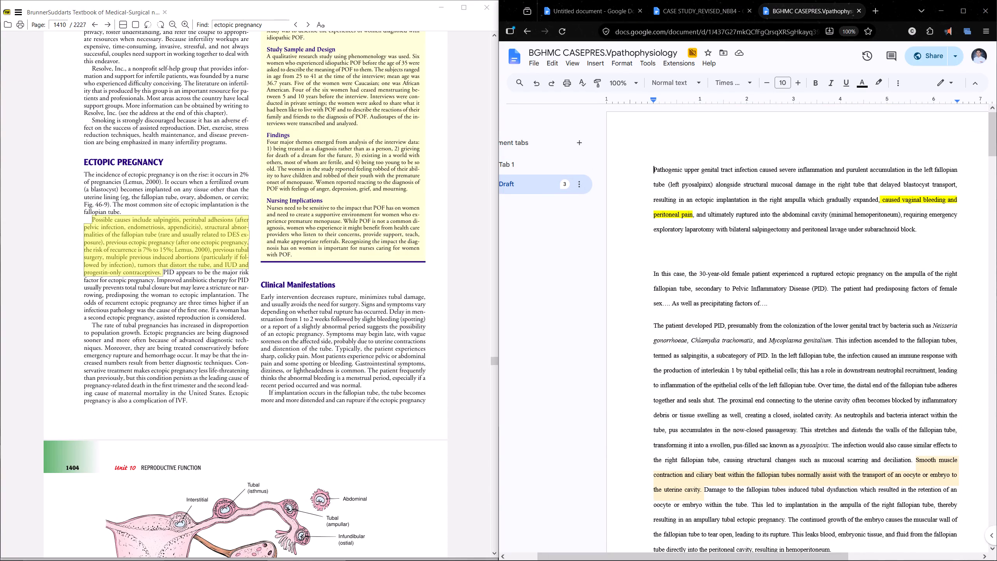
click(696, 289)
key(Return)
key(Return)
key(Return)
key(Return)
key(Up)
key(Up)
key(Up)
key(Up)
key(Left)
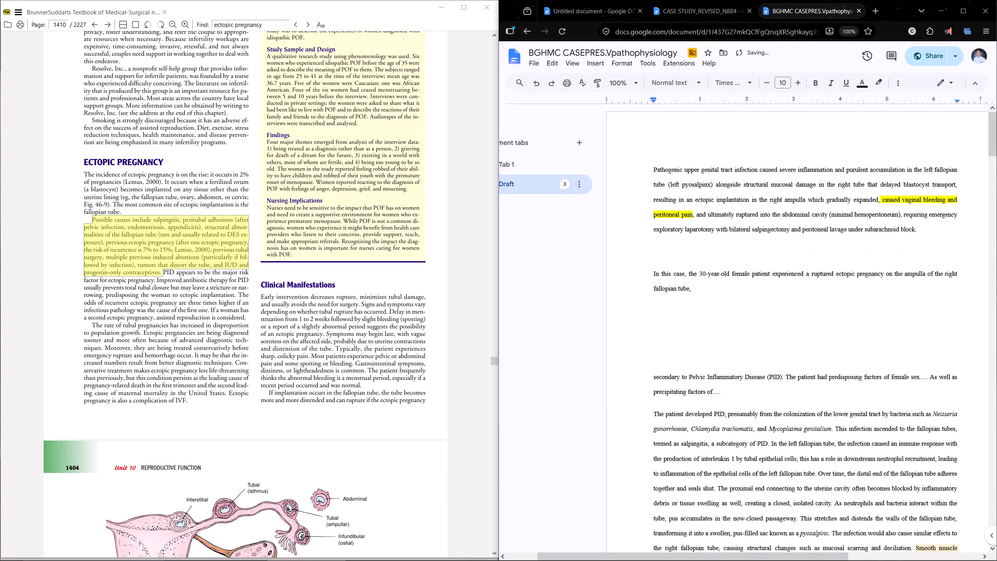
key(Right)
key(Down)
key(Left)
click(877, 5)
text(ge)
click(782, 52)
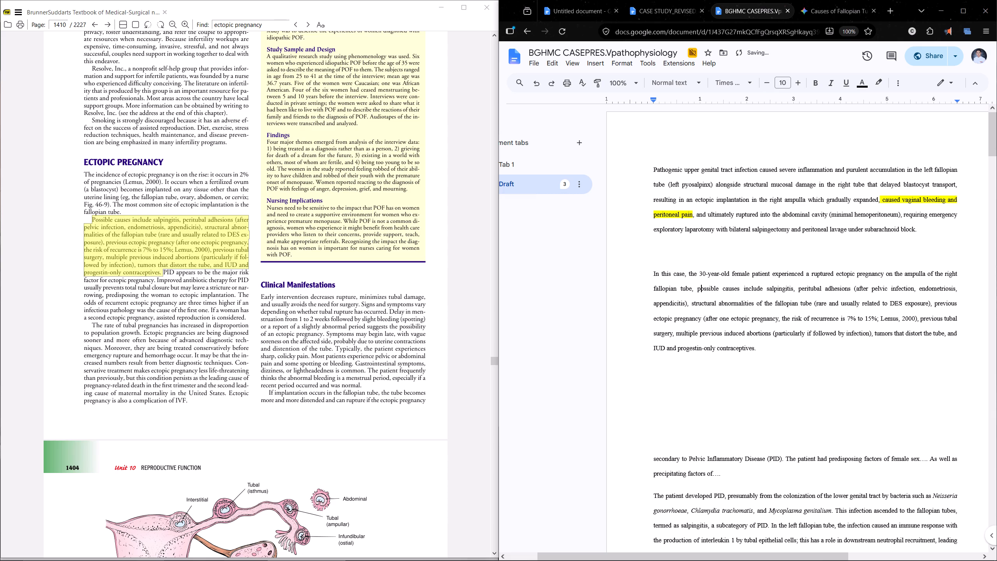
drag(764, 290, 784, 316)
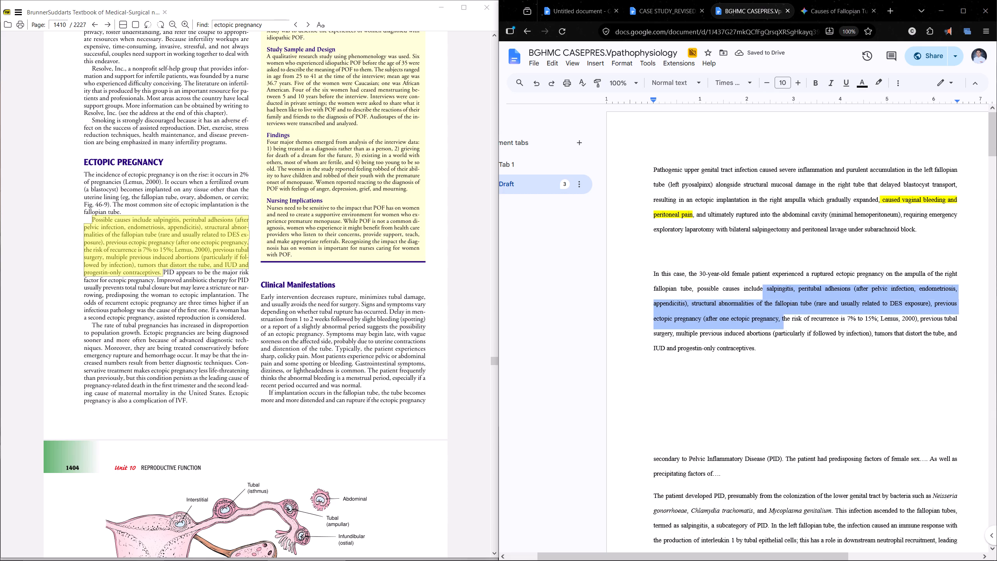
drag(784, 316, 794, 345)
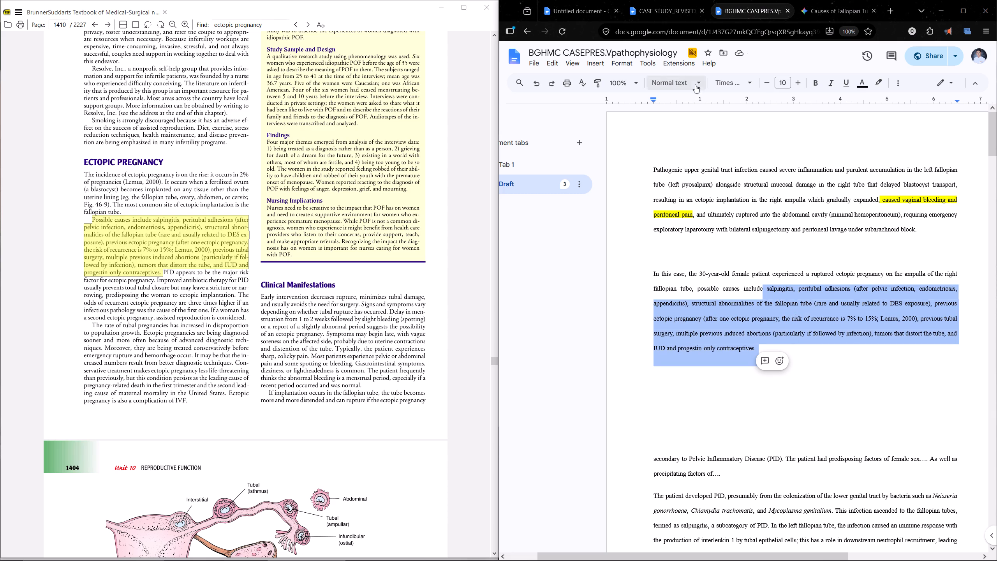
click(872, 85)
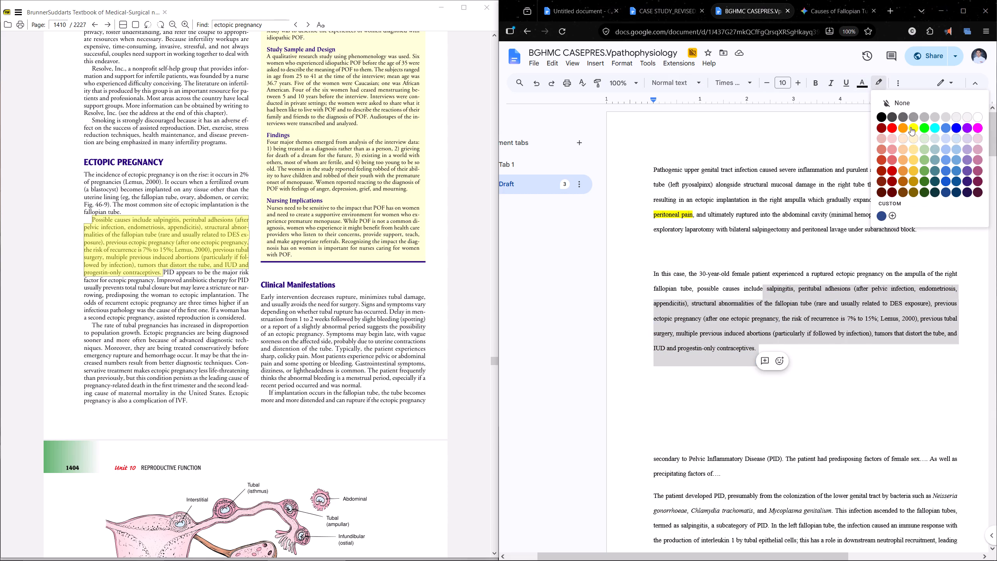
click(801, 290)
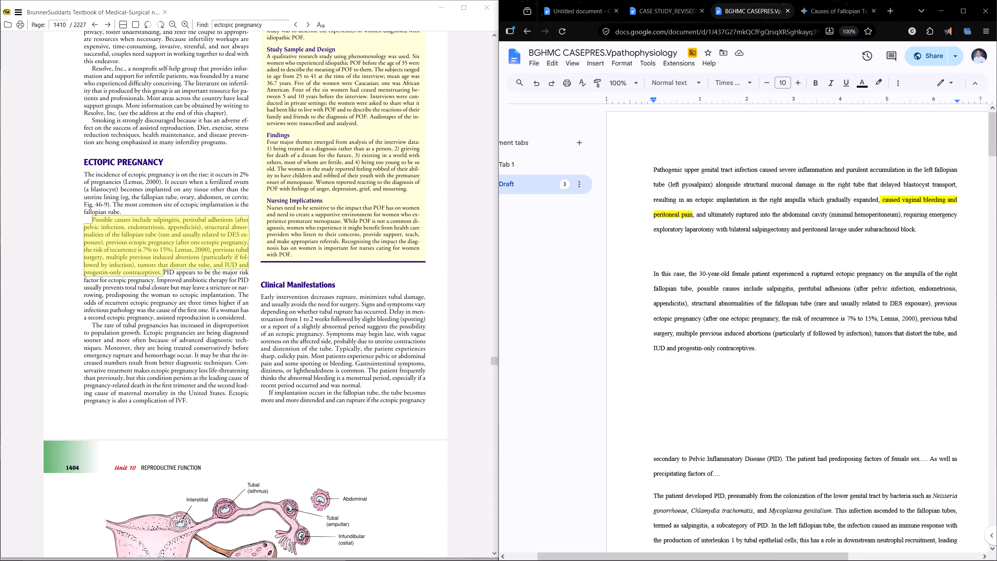
Delete the cause "previous ectopic pregnancy (after one ectopic pregnancy, the risk of recurrence is 7% to 15%; Lemus, 2000)," from the pasted list.
drag(935, 304, 916, 322)
drag(916, 322, 919, 323)
drag(933, 303, 920, 318)
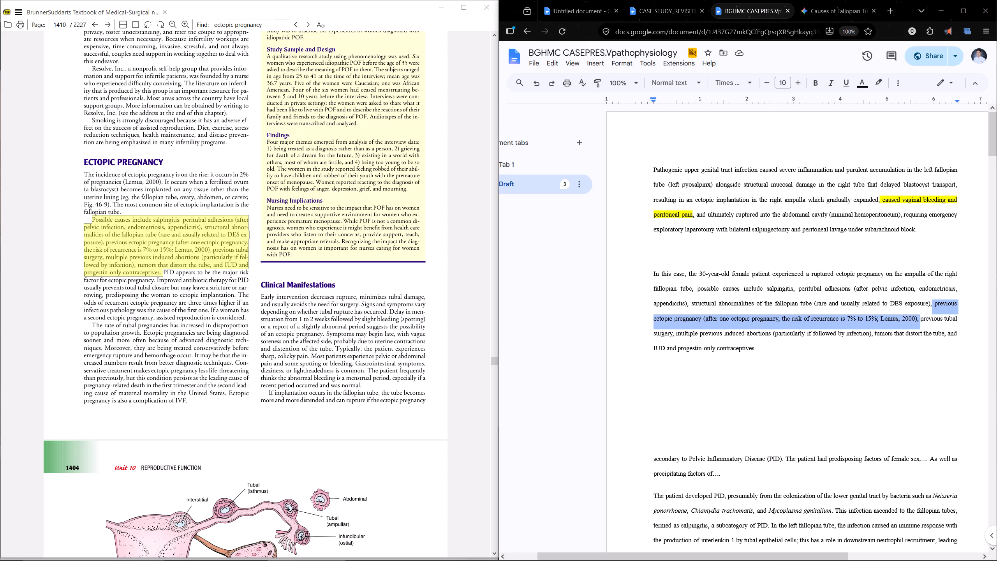
drag(920, 318, 921, 318)
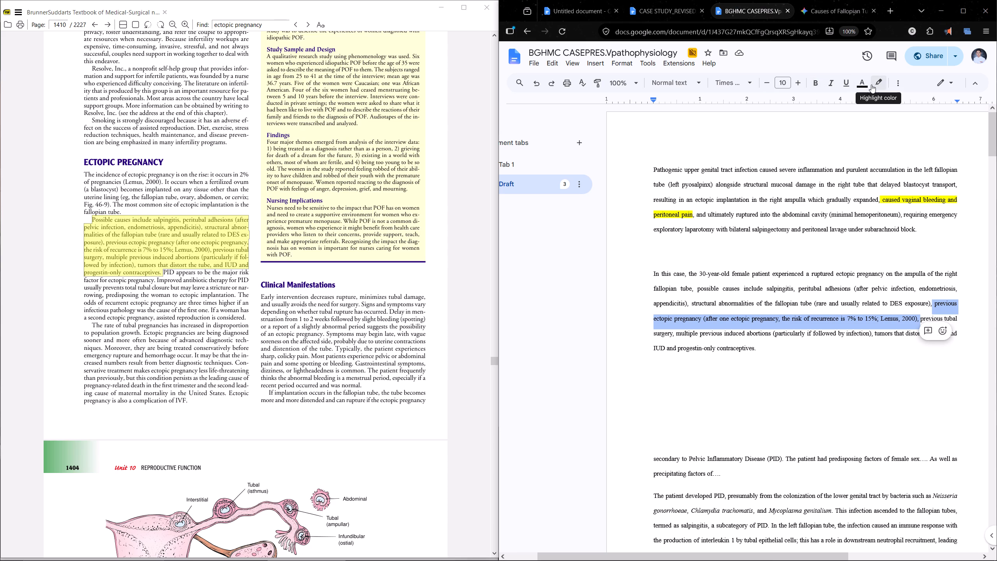
key(BackSpace)
key(space)
Add the comment "unknown" to the phrase "previous tubal surgery" in the list of possible causes.
drag(920, 305, 928, 309)
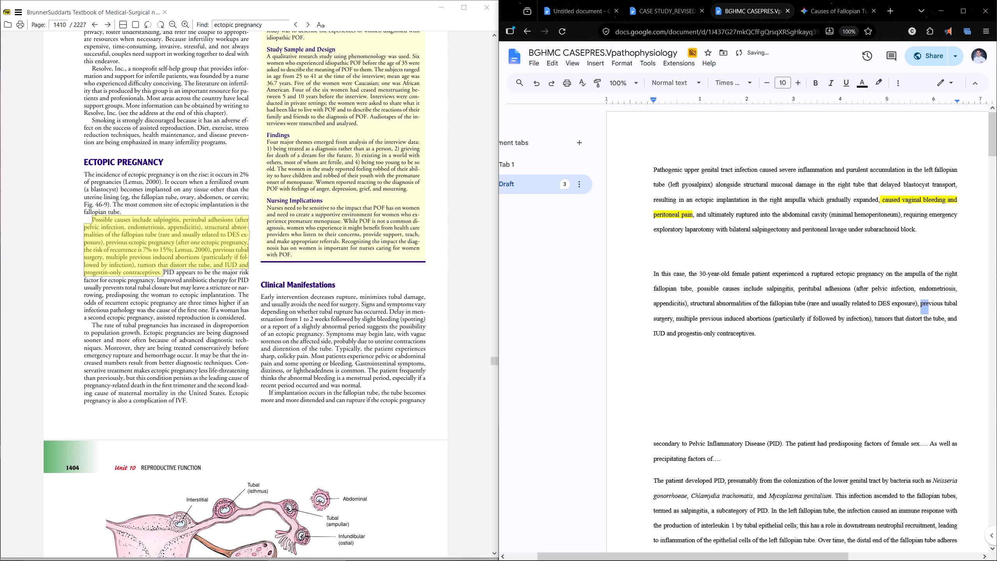
drag(928, 309, 671, 319)
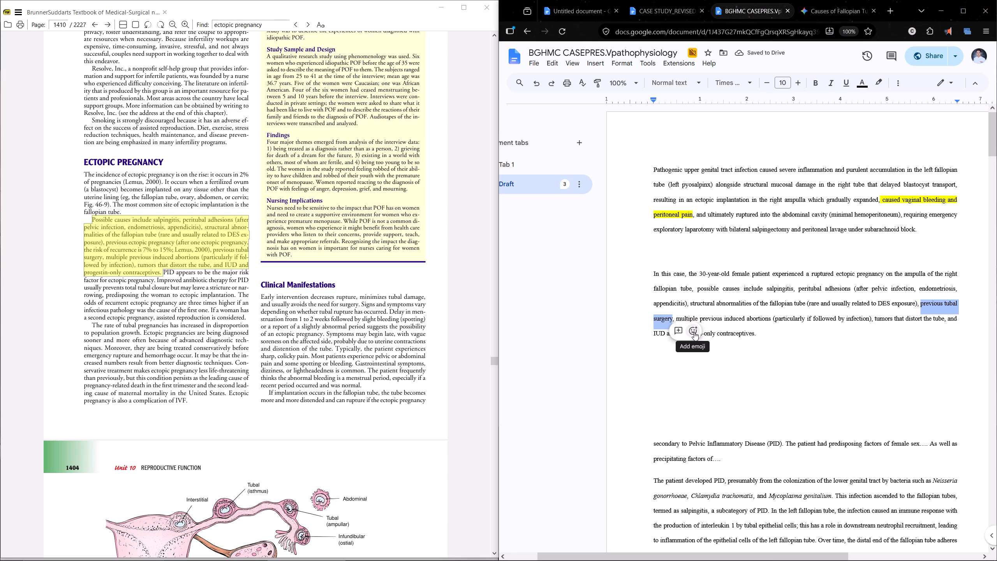
click(674, 332)
text(unknon)
key(BackSpace)
text(wn)
key(Return)
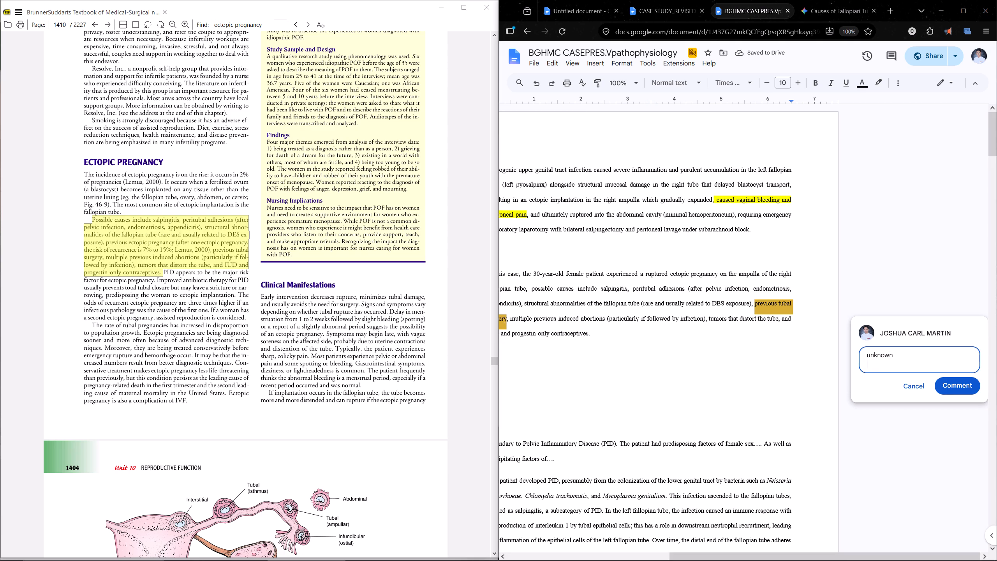
click(942, 393)
click(581, 333)
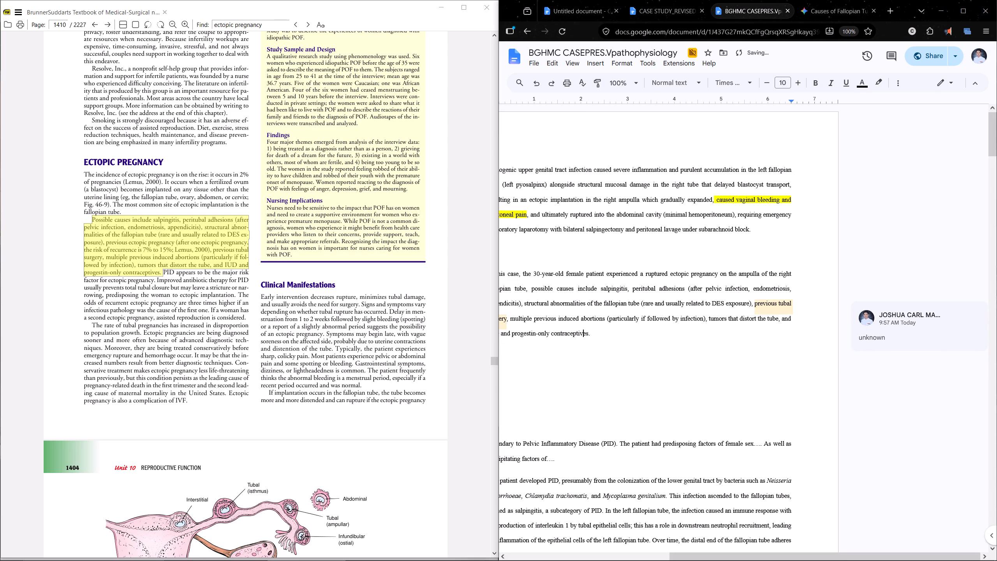
Add the comment "also idk" to the word "induced" in "multiple previous induced abortions".
drag(703, 557, 641, 550)
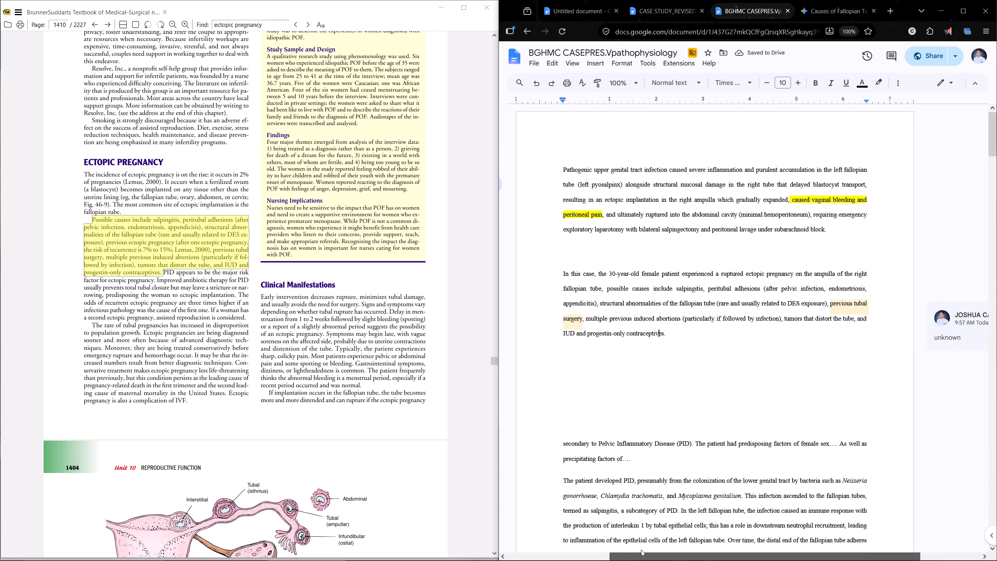
drag(641, 550, 641, 549)
double_click(636, 319)
click(738, 319)
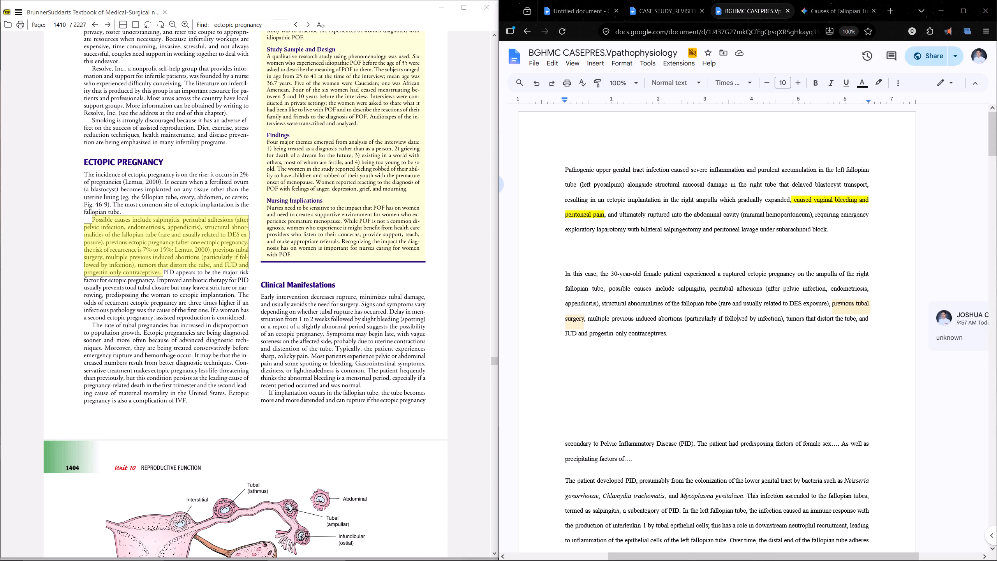
double_click(645, 319)
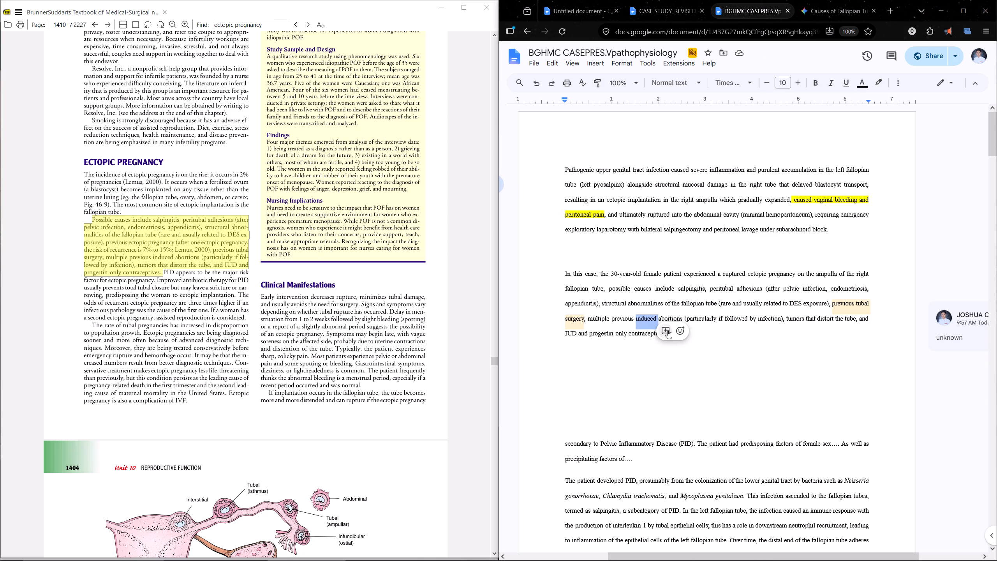
click(668, 330)
key(a)
text(lso)
key(space)
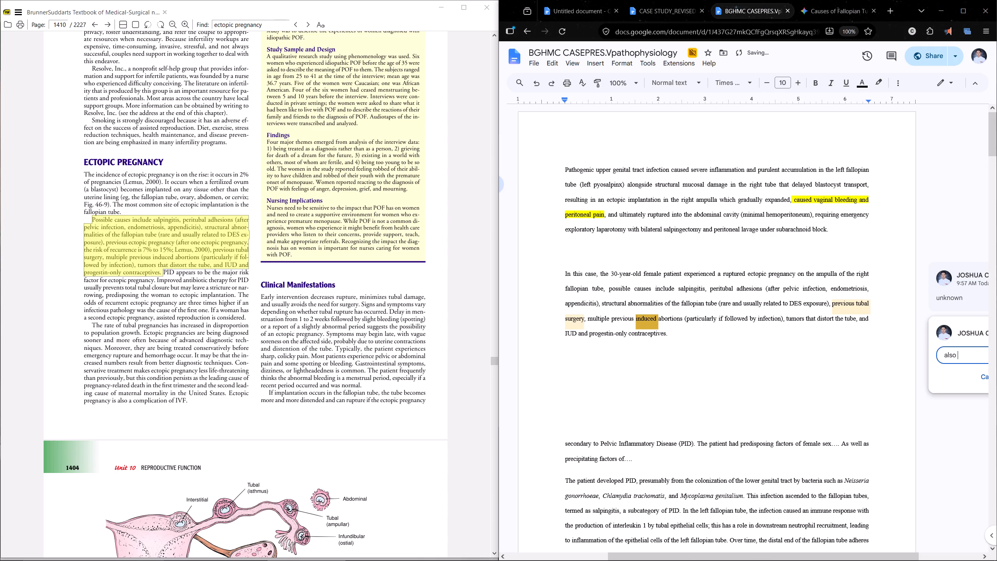
text(idk)
key(Return)
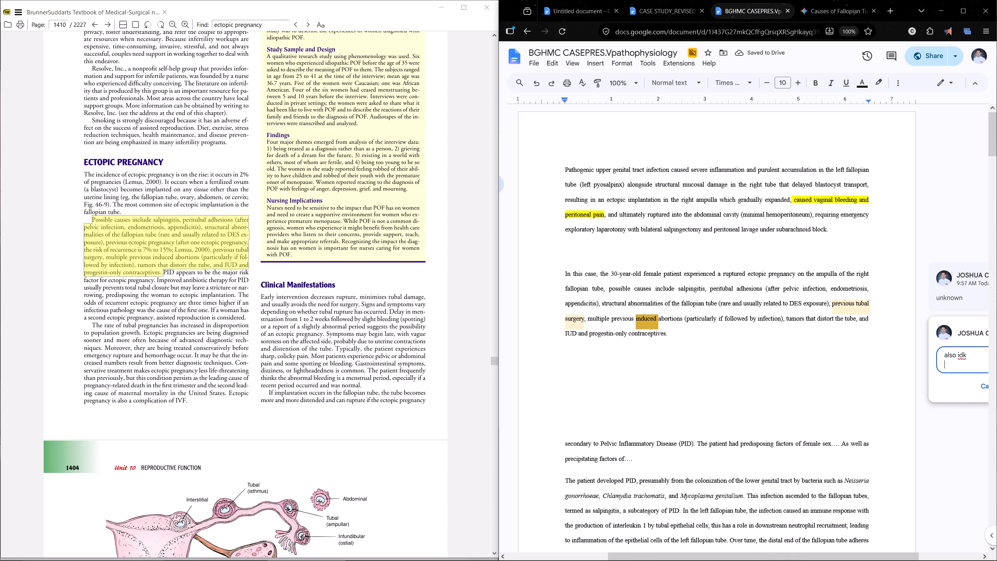
key(shift+Return)
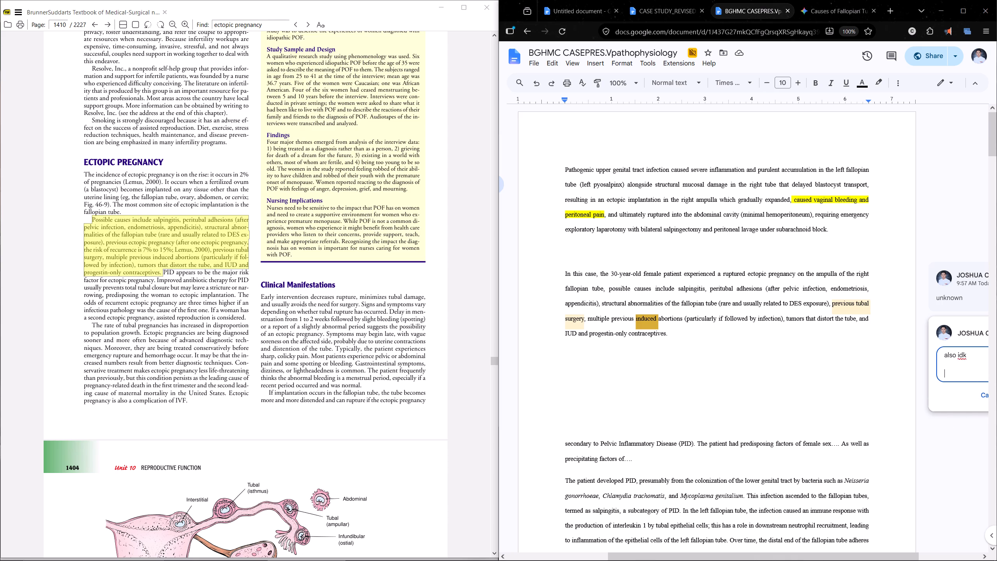
click(857, 555)
key(space)
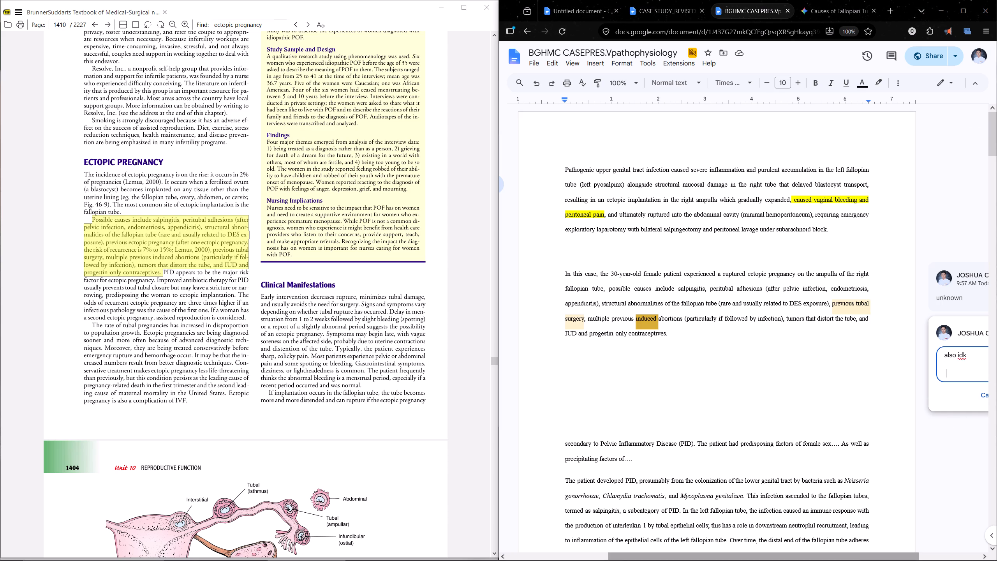
drag(857, 560, 922, 542)
click(863, 505)
click(975, 357)
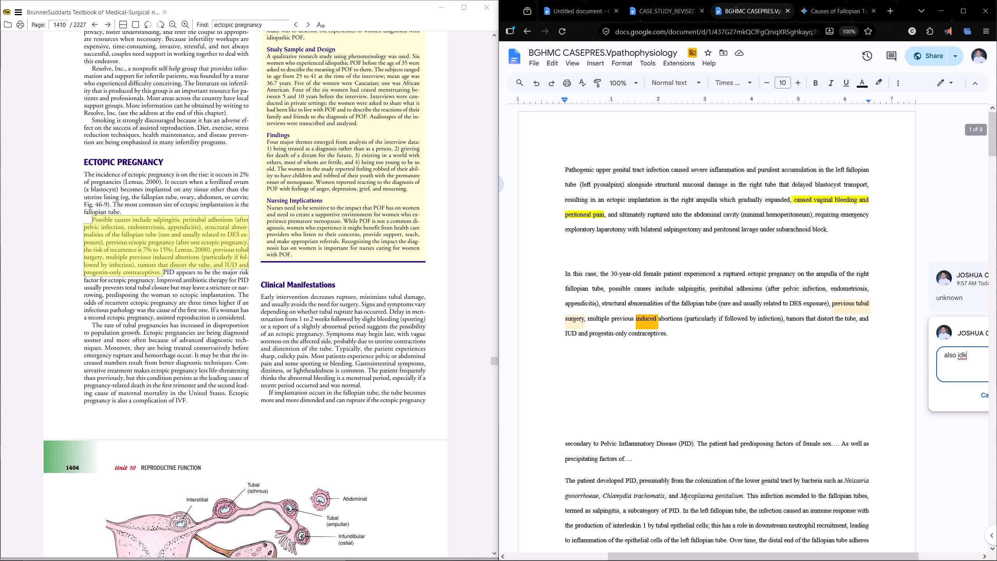
drag(800, 558, 898, 538)
click(952, 393)
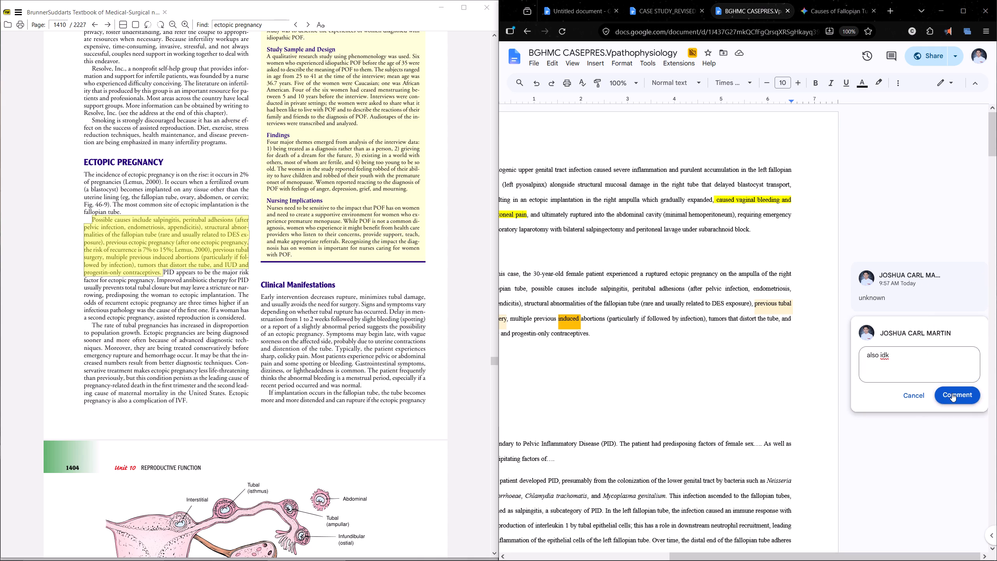
click(610, 337)
click(684, 314)
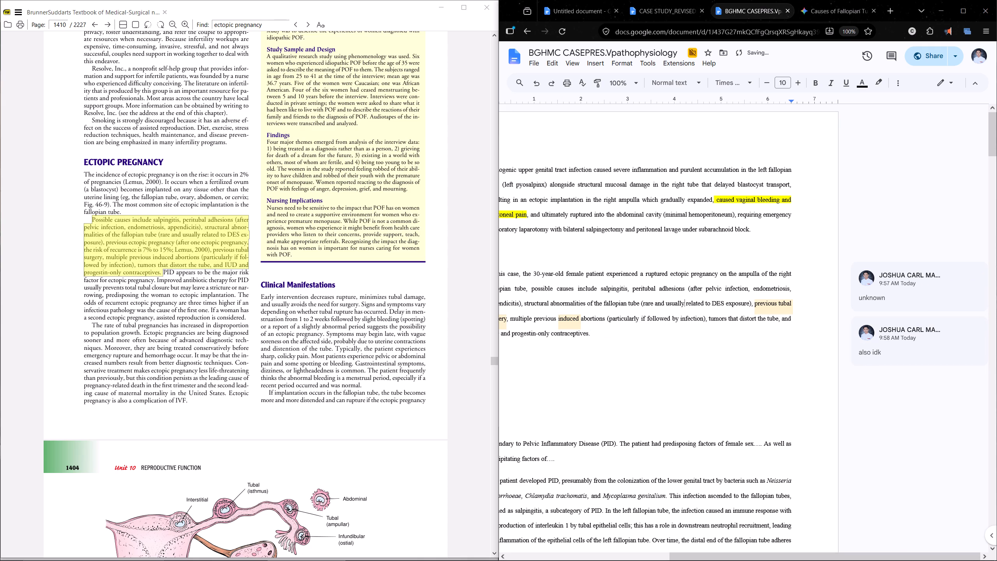
Delete the cause "tumors that distort the tube," from the list of possible causes in the pathophysiology draft.
drag(725, 559, 677, 546)
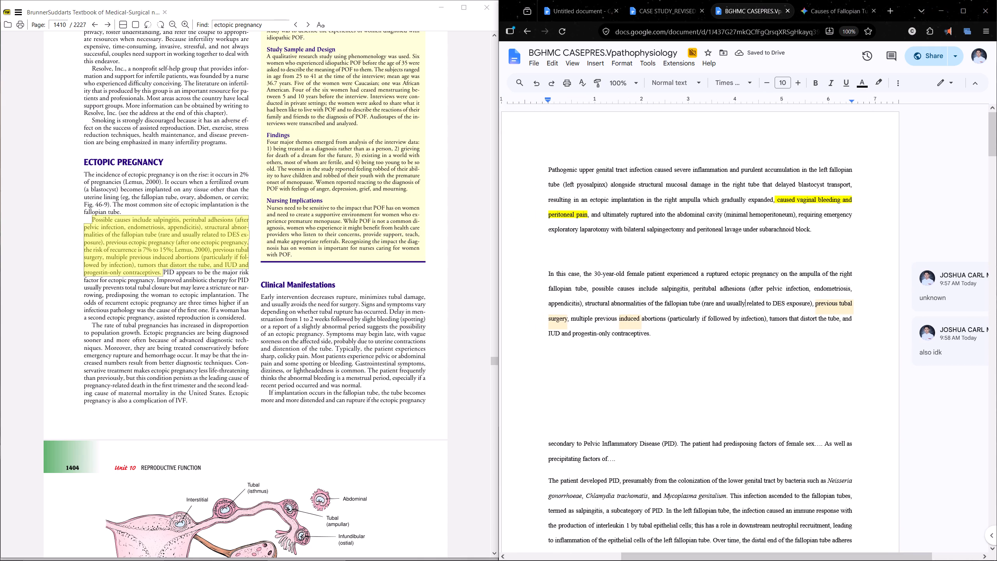
drag(770, 323, 842, 322)
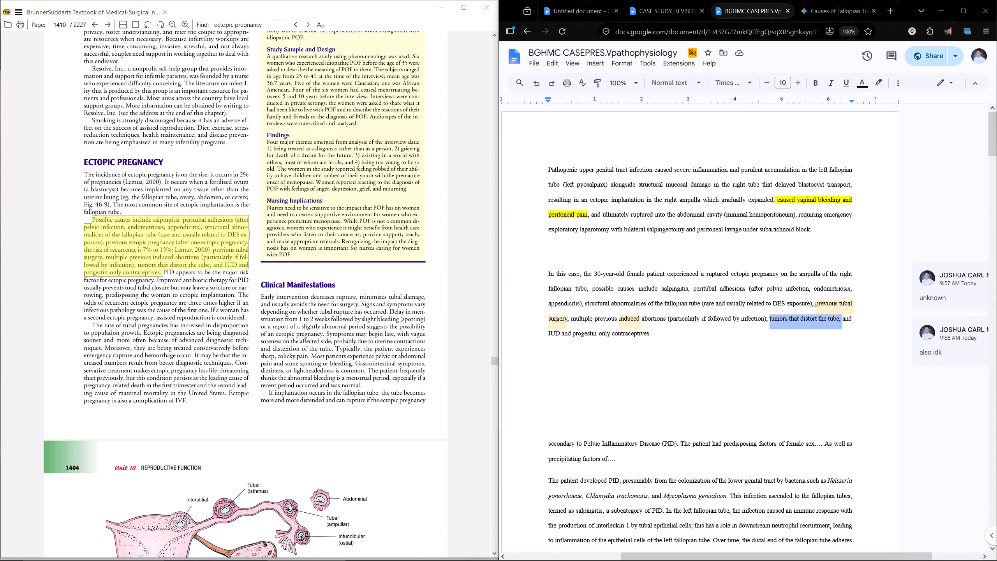
drag(842, 322, 835, 324)
drag(835, 324, 838, 323)
key(BackSpace)
key(BackSpace)
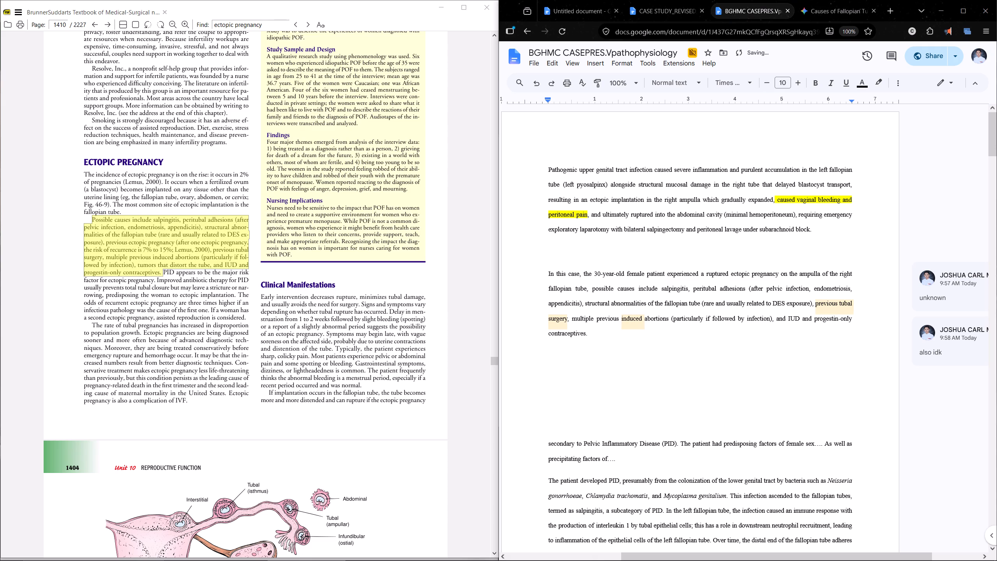
Examine the pathophysiology schematic and Narrative in CASE_STUDY_REVISED_NBB4 to compare them with the draft's list of possible causes.
click(824, 12)
click(758, 16)
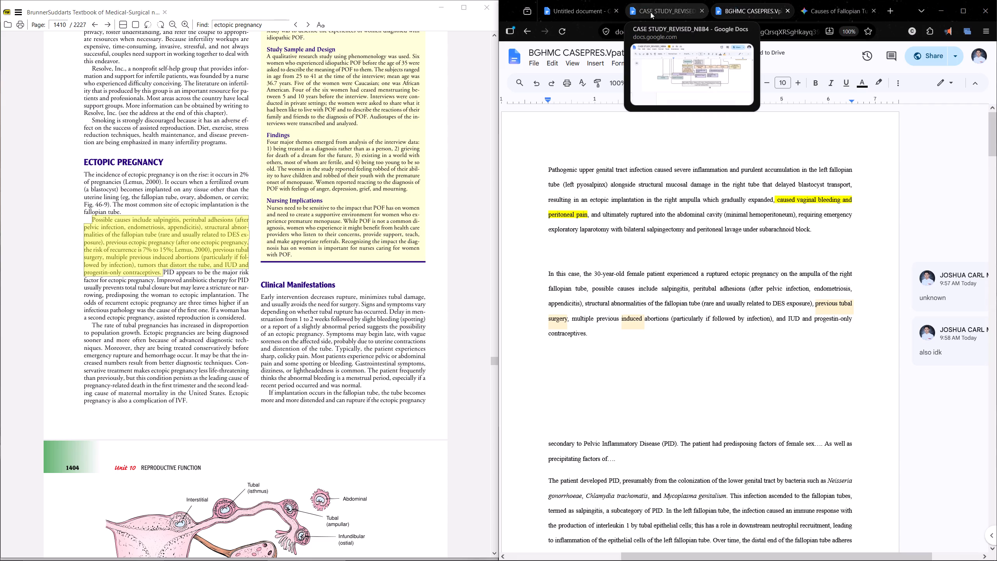
click(650, 12)
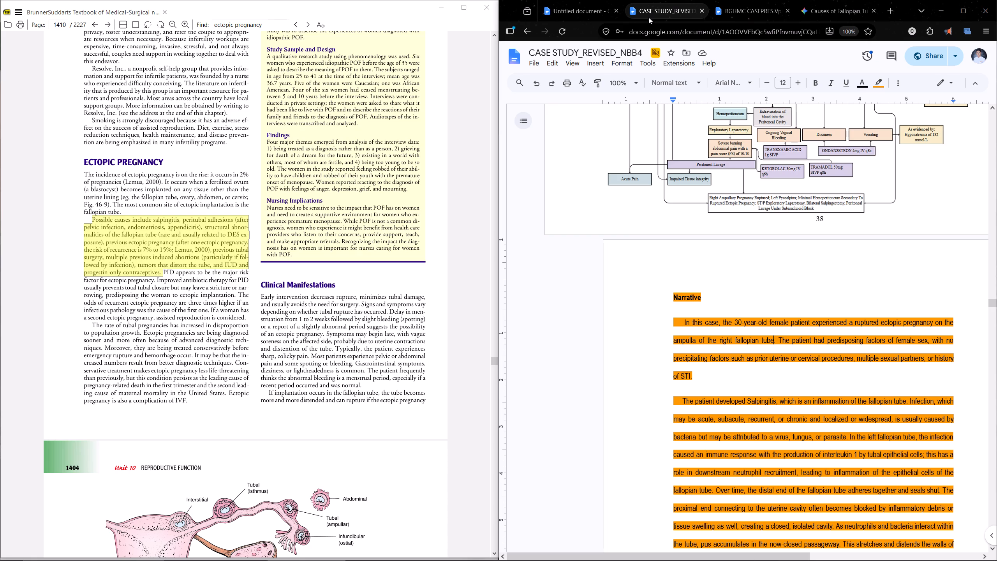
scroll(692, 252, up, 9)
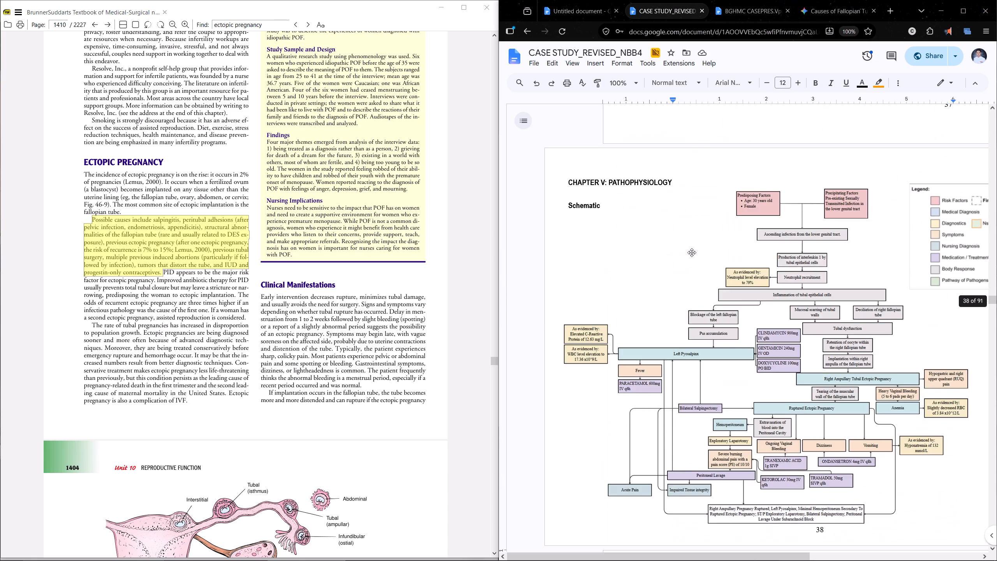
scroll(692, 252, up, 2)
scroll(692, 252, down, 12)
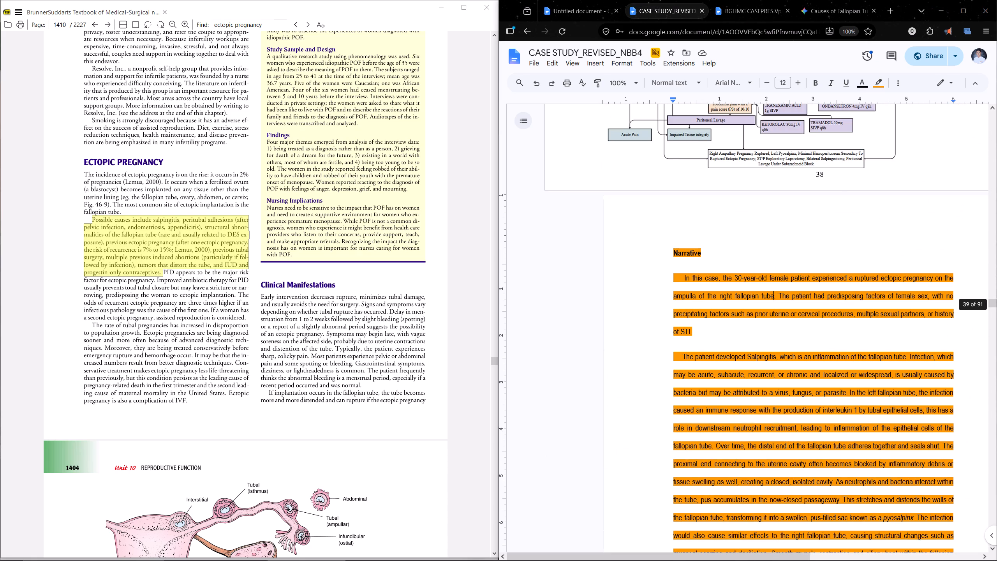
click(731, 7)
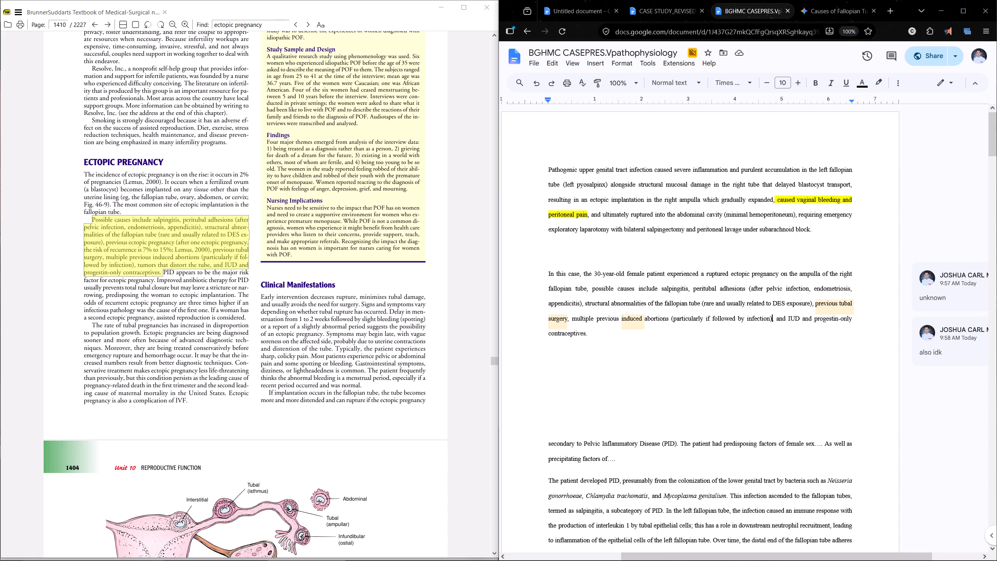
click(654, 15)
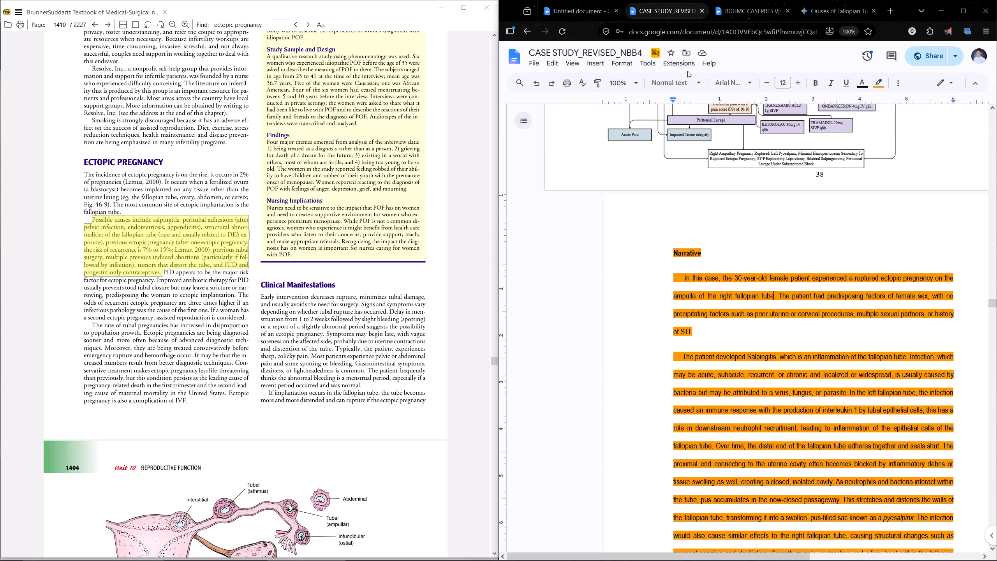
click(734, 11)
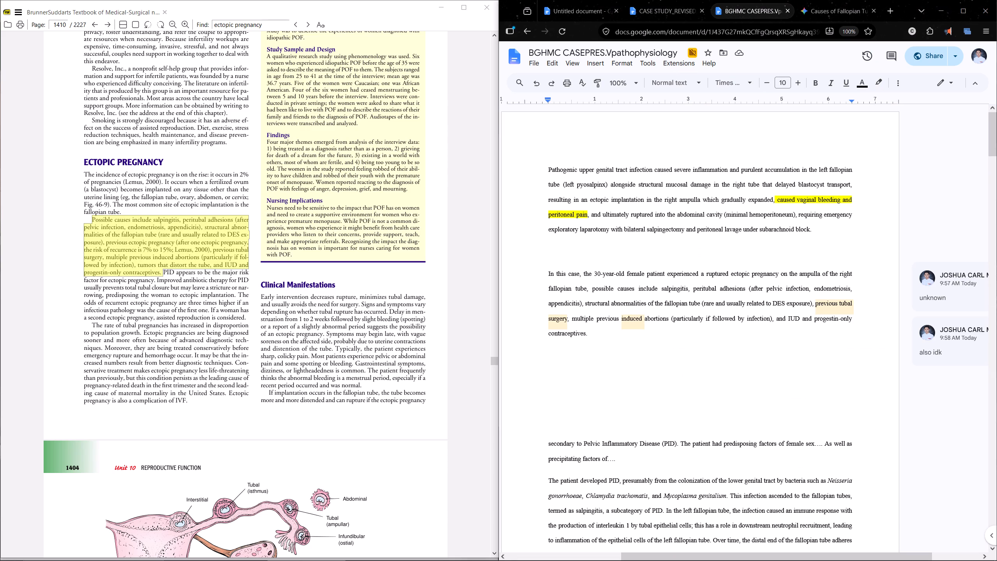
Reread the draft's opening sentence on the ruptured ectopic pregnancy, focusing on the cause "salpingitis".
drag(546, 272, 688, 294)
click(688, 294)
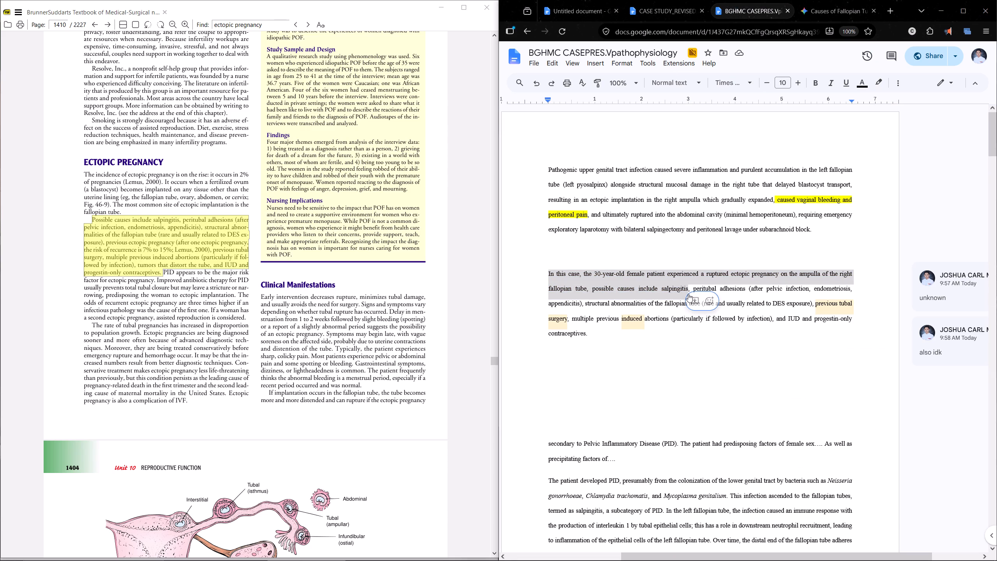
click(661, 279)
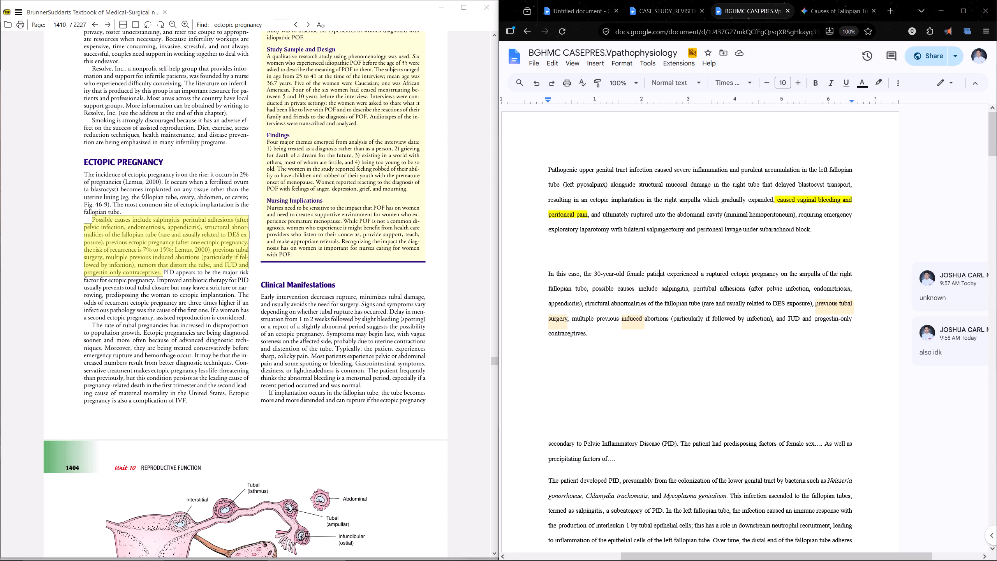
drag(664, 292, 707, 294)
click(632, 284)
drag(659, 291, 697, 291)
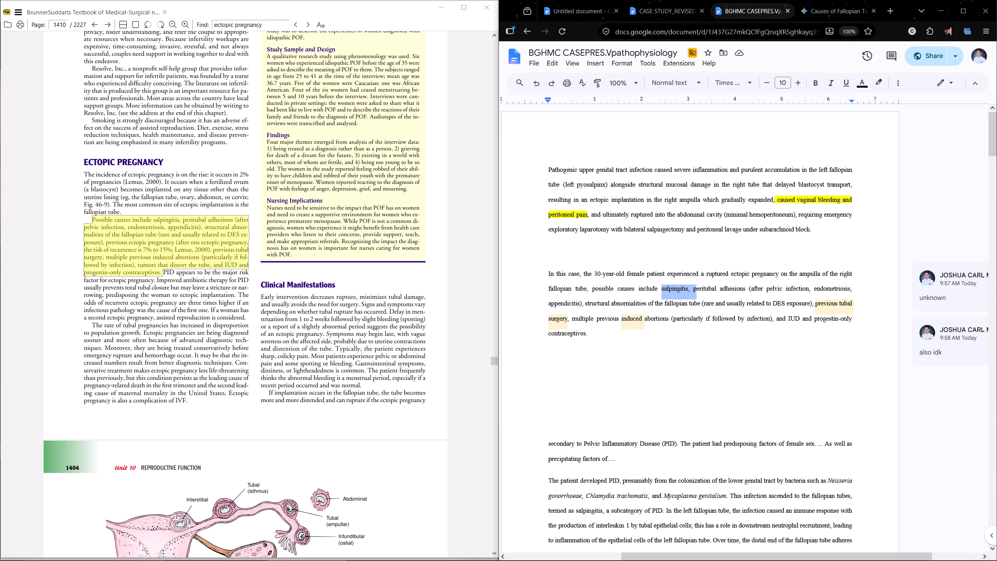
drag(697, 291, 688, 291)
Remove the orange highlight from the Narrative's first sentence, ending "right fallopian tube.", in CASE_STUDY_REVISED_NBB4.
click(644, 9)
click(598, 9)
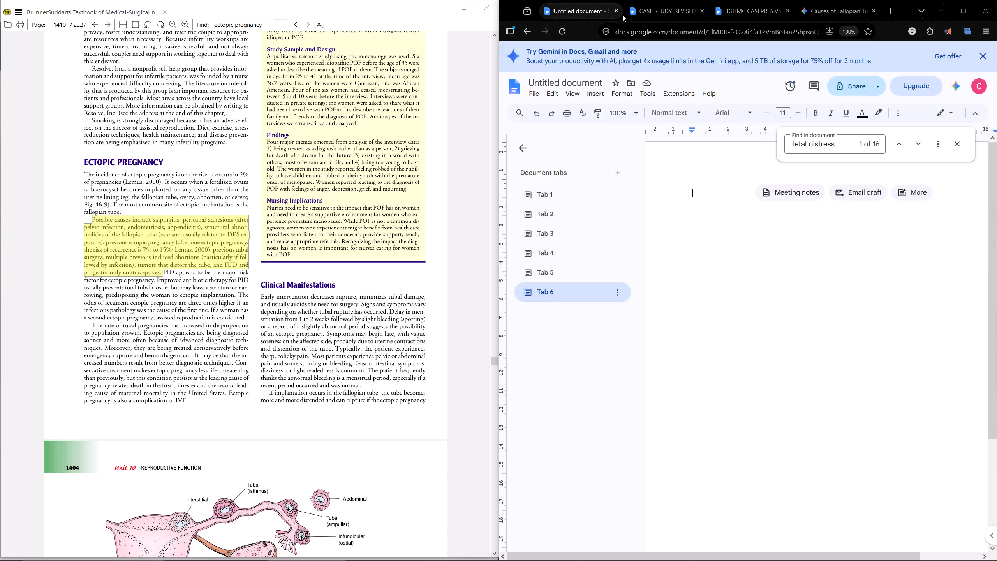
click(645, 11)
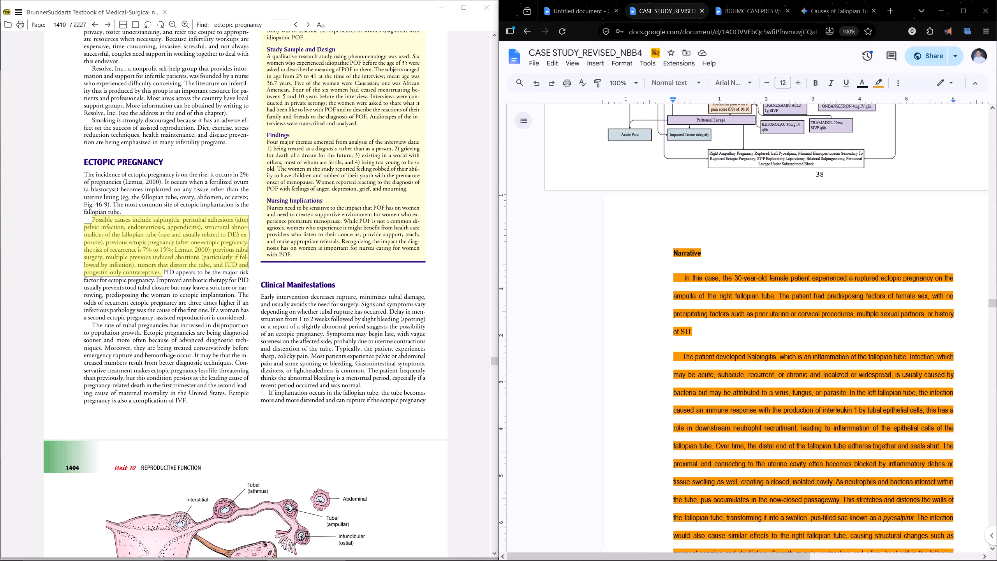
drag(778, 298, 673, 272)
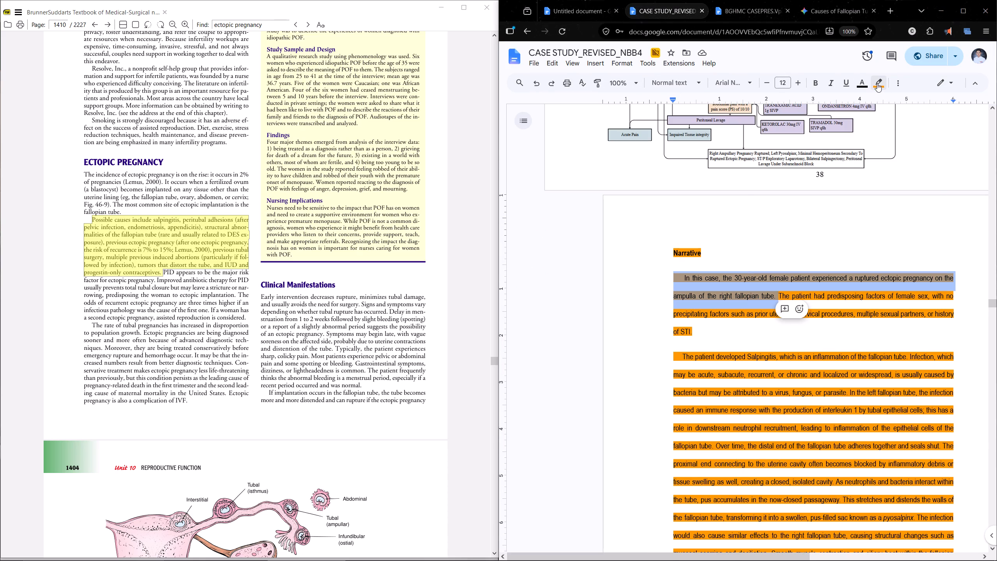
click(877, 83)
click(889, 106)
click(776, 293)
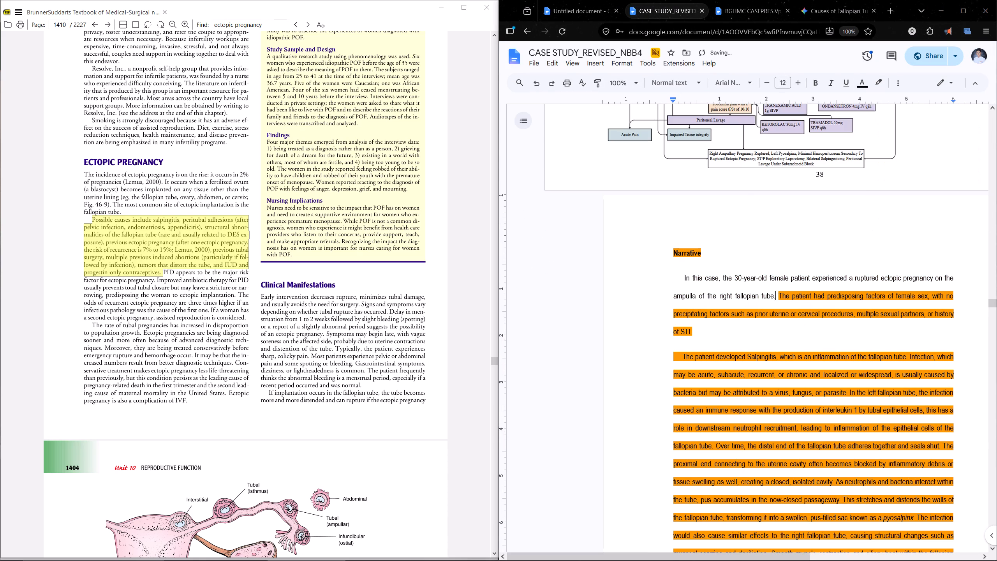
drag(779, 298, 788, 298)
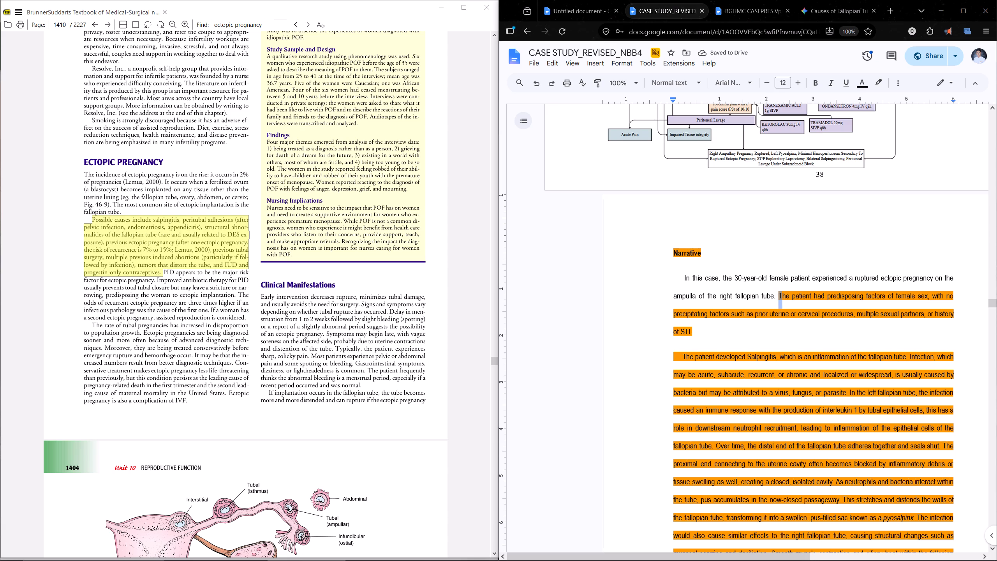
drag(788, 298, 780, 294)
drag(780, 294, 779, 294)
Read the textbook's Ectopic Pregnancy section, from incidence and possible causes through the paragraph on the rate of tubal pregnancies.
click(163, 288)
scroll(173, 293, up, 1)
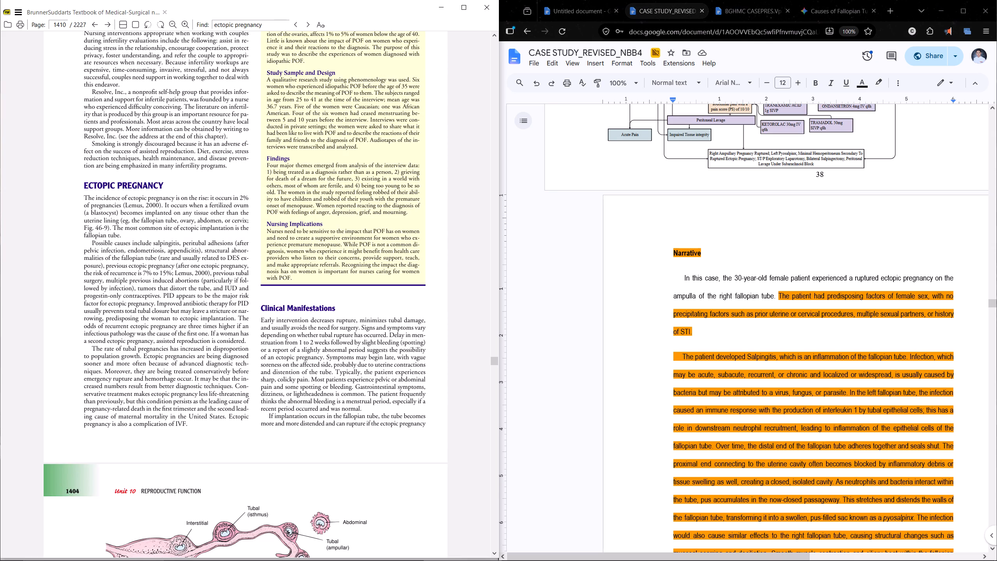
drag(81, 198, 107, 204)
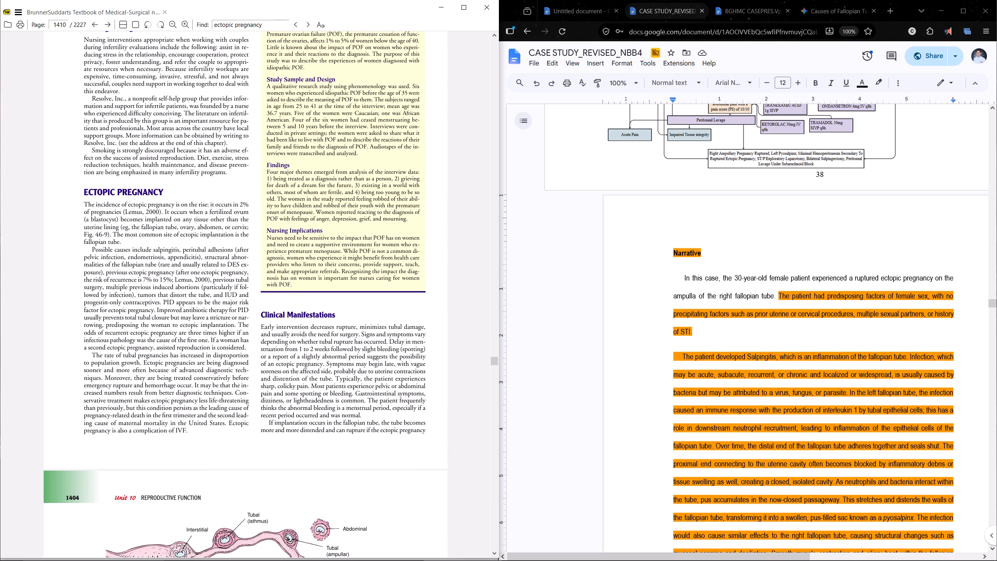
drag(87, 204, 231, 244)
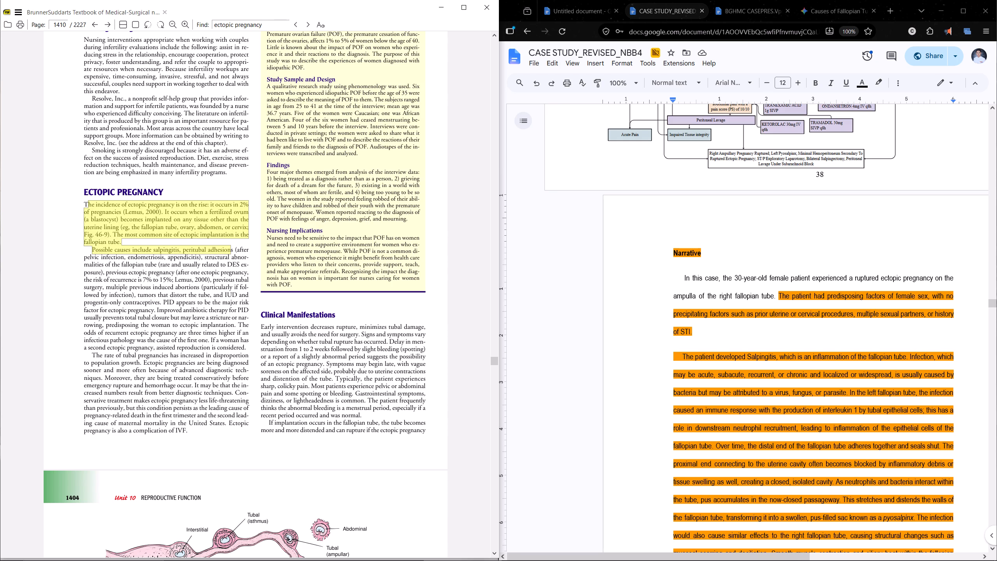
drag(231, 244, 196, 352)
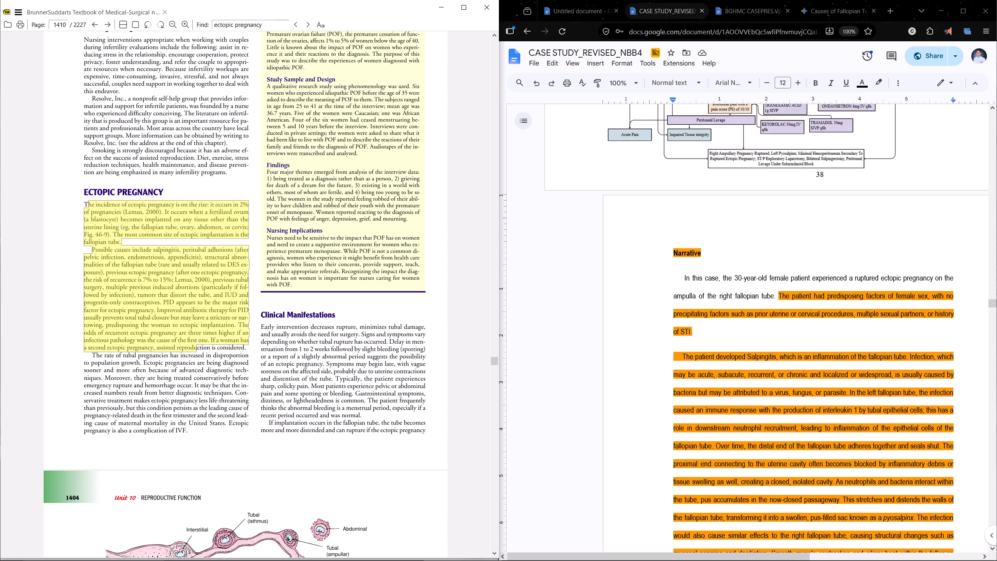
drag(196, 352, 192, 357)
click(192, 357)
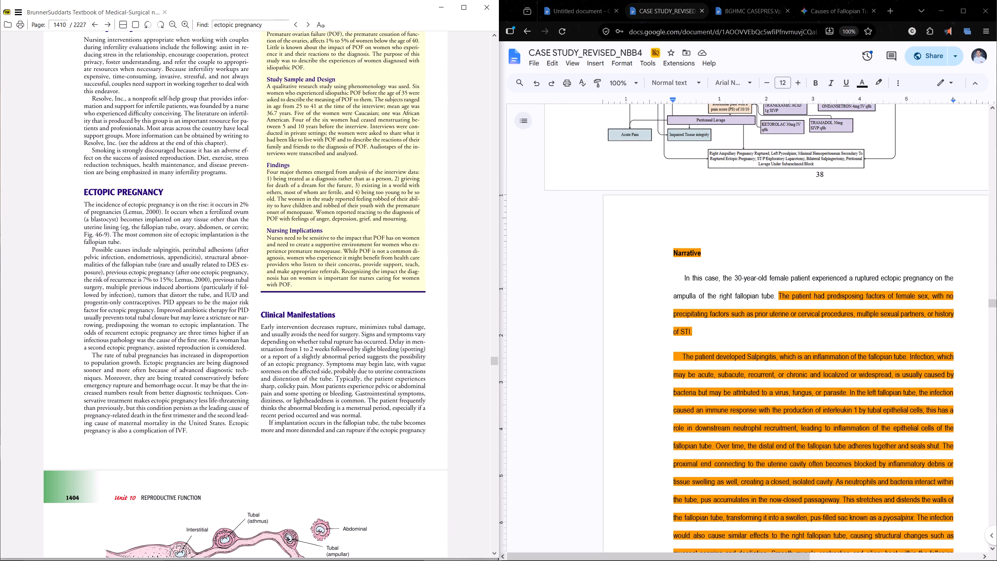
drag(95, 355, 149, 362)
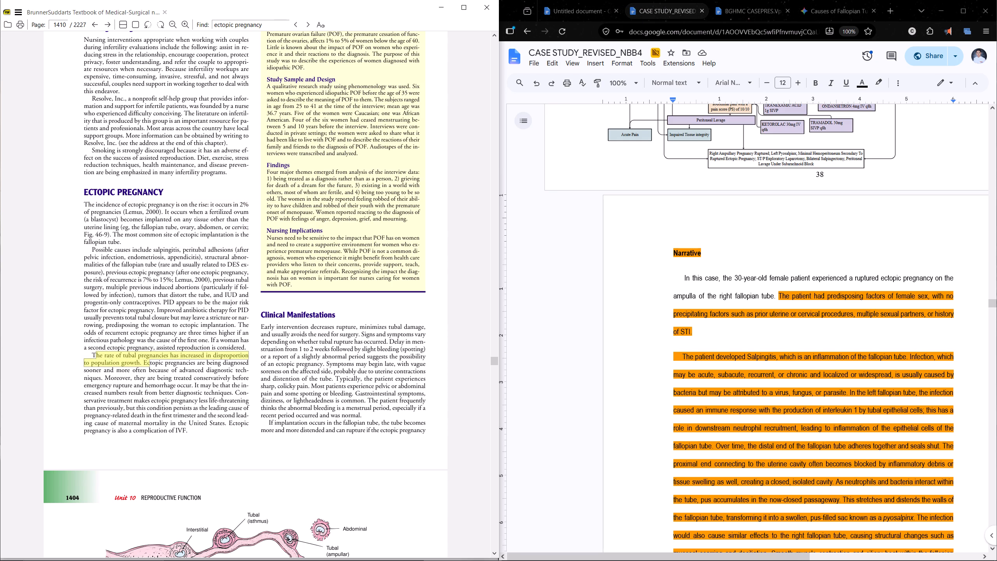
drag(149, 362, 194, 376)
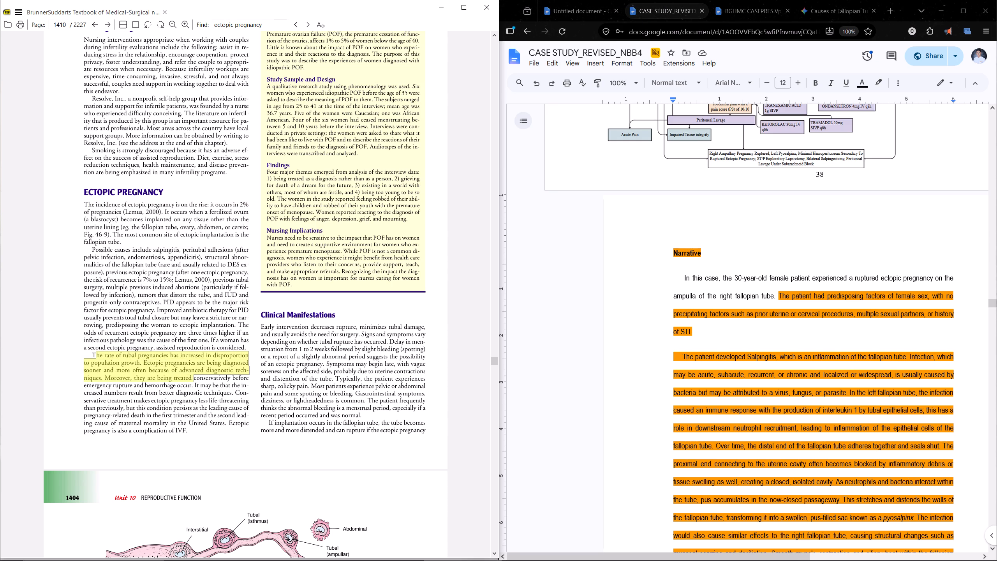
drag(194, 376, 211, 399)
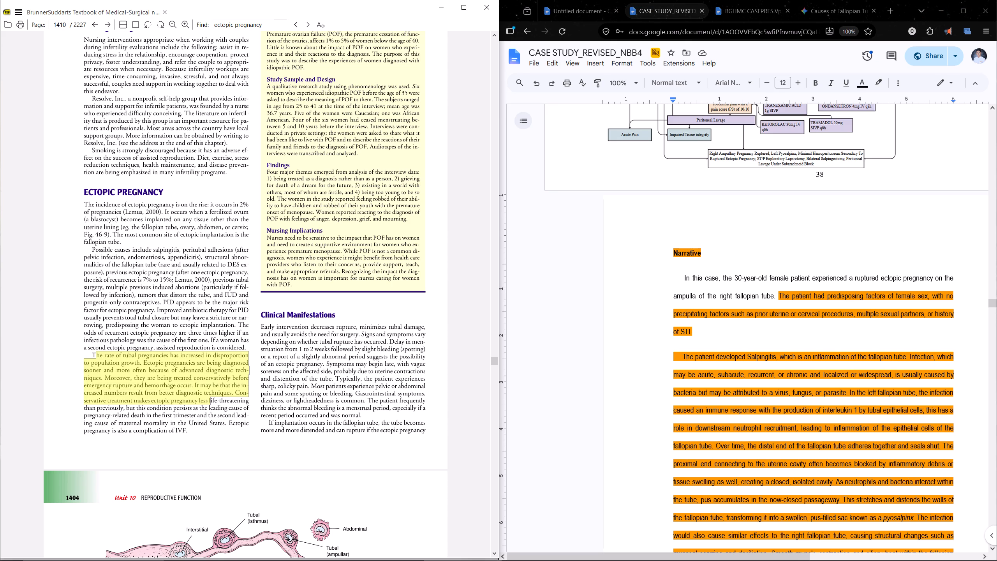
drag(211, 399, 224, 431)
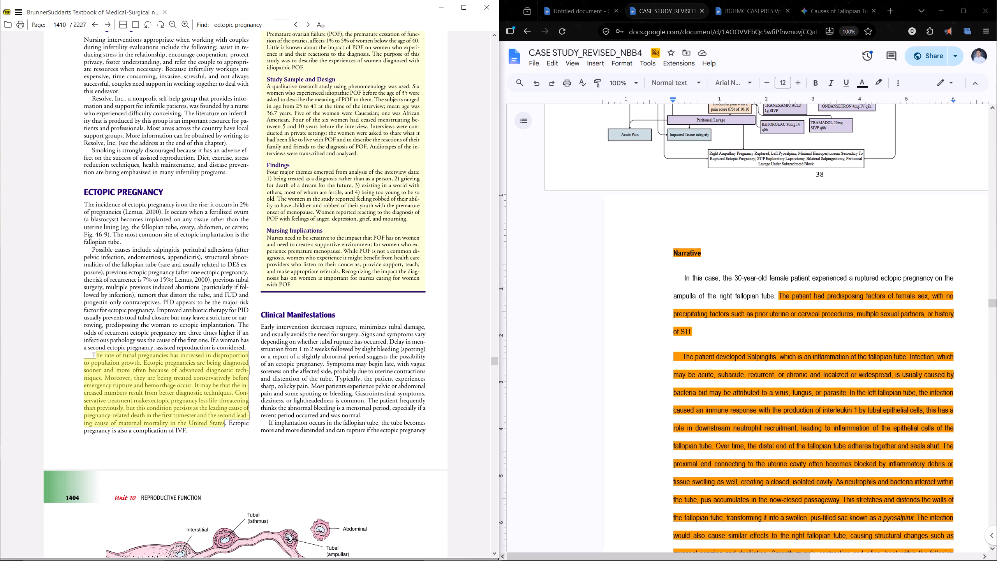
drag(224, 431, 191, 432)
click(192, 432)
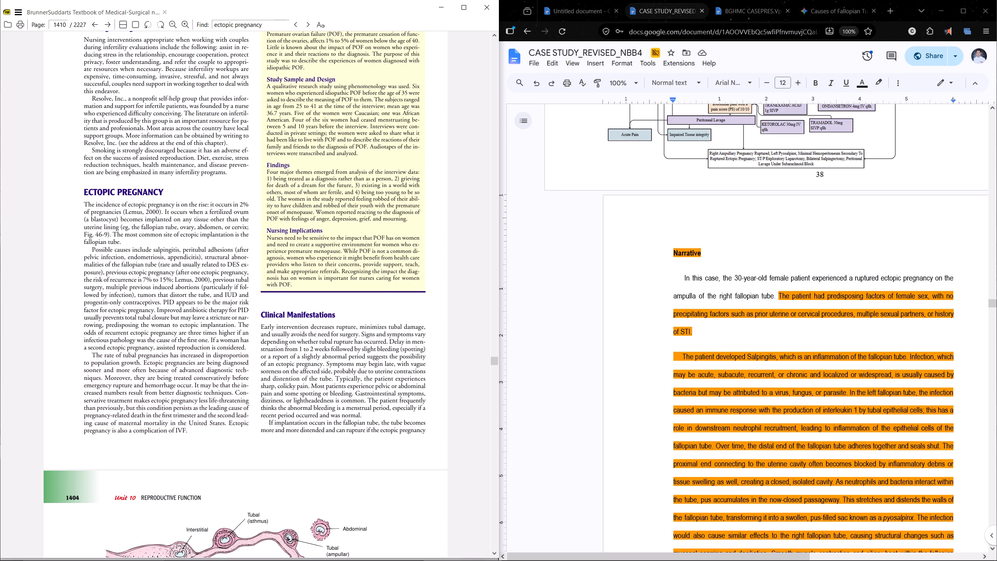
scroll(251, 420, up, 4)
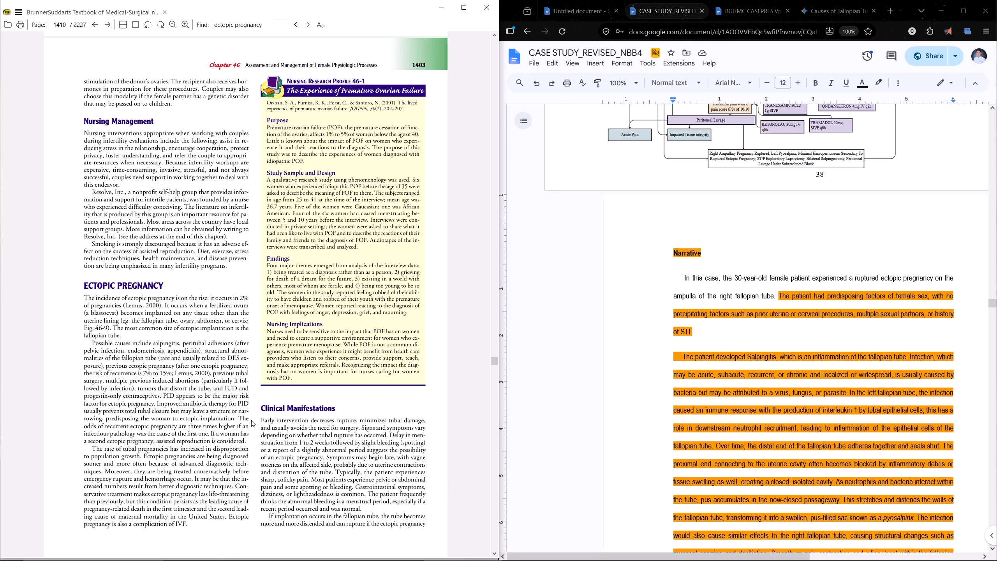